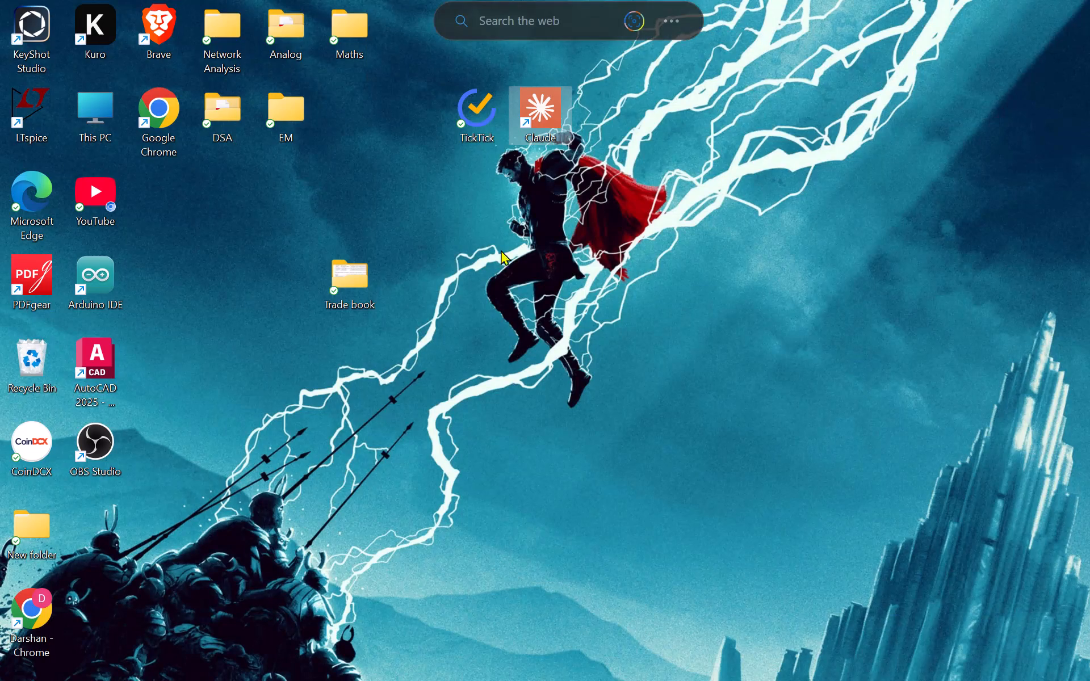
# Open the index HTML file from the Trade book folder on the desktop.
pyautogui.doubleClick(337, 282)
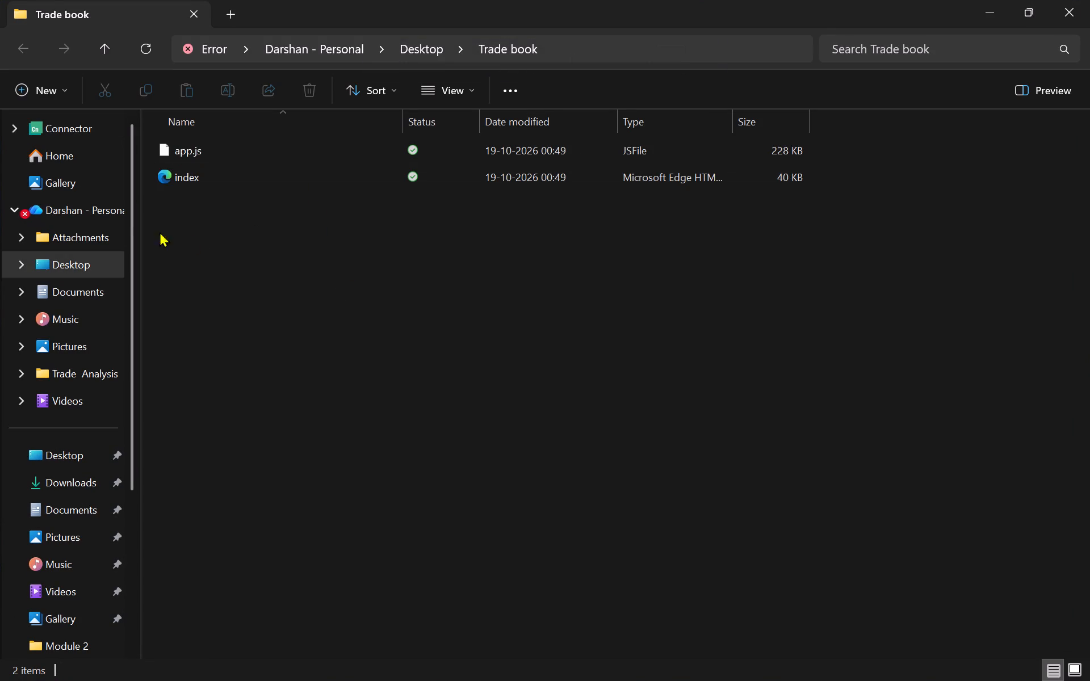
pyautogui.click(44, 245)
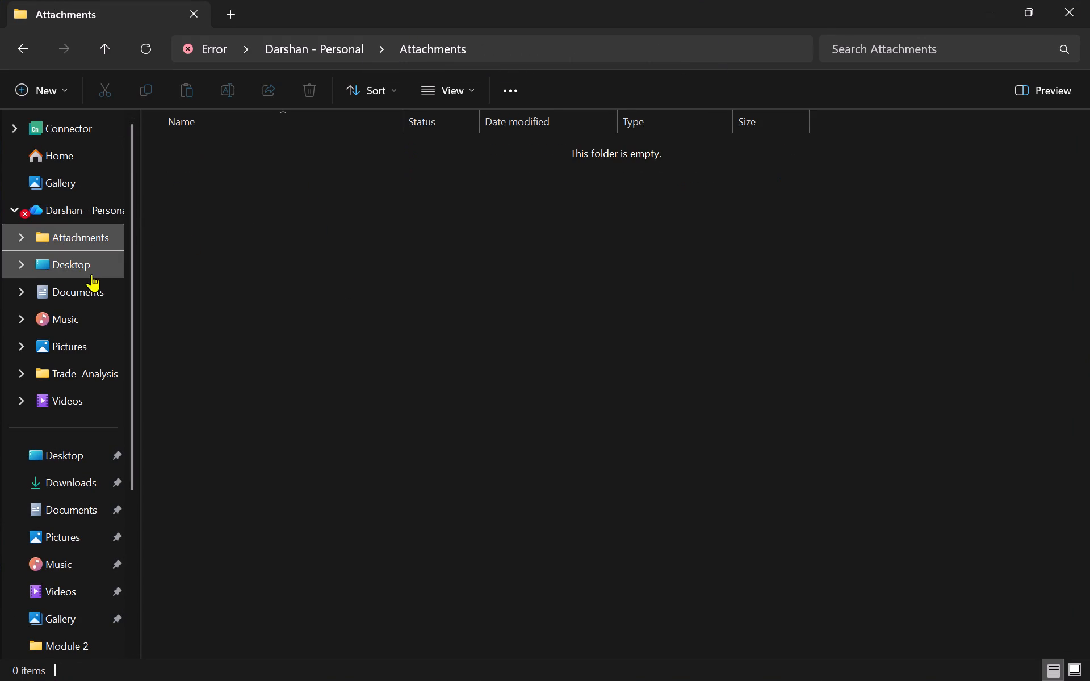
pyautogui.click(69, 270)
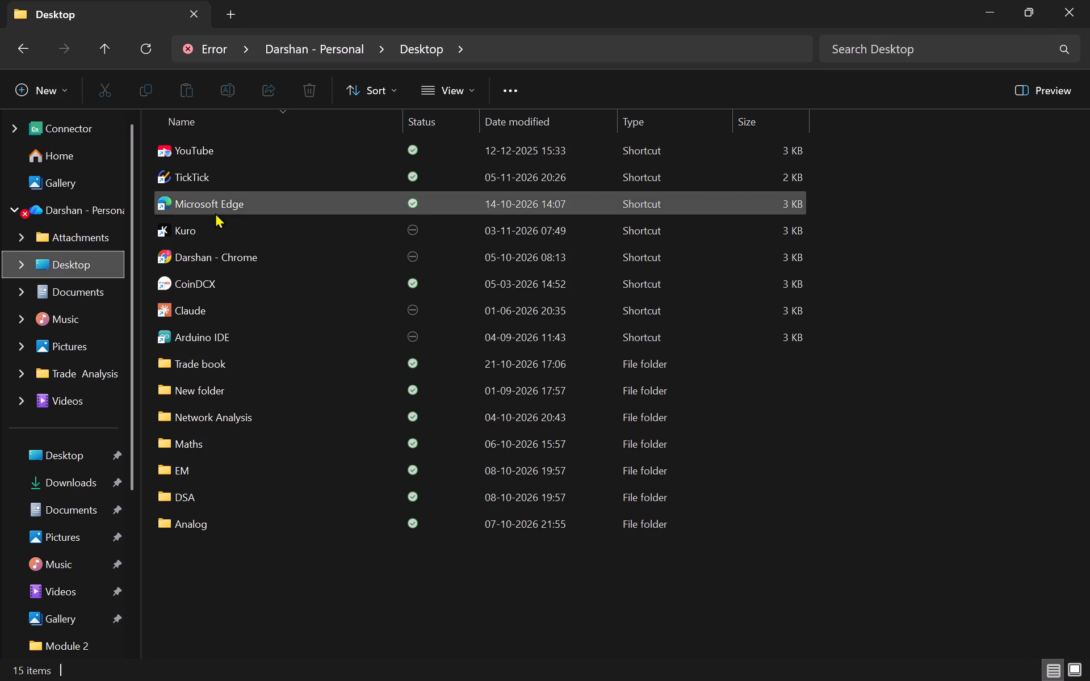
pyautogui.doubleClick(212, 352)
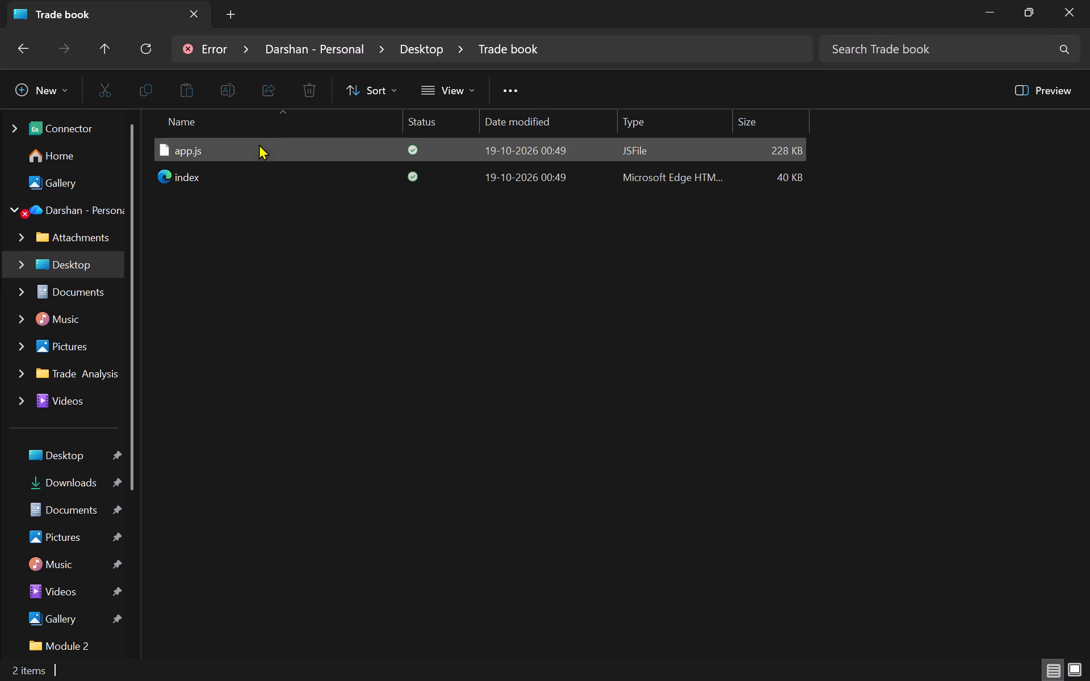
pyautogui.click(258, 184)
pyautogui.click(258, 192)
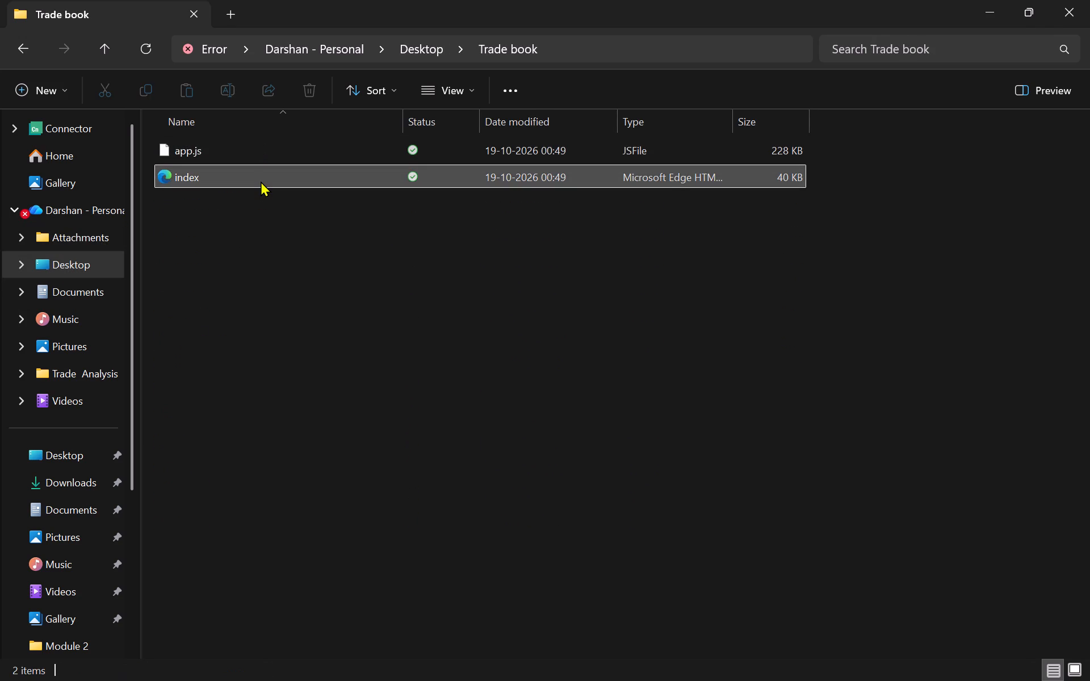
pyautogui.doubleClick(276, 182)
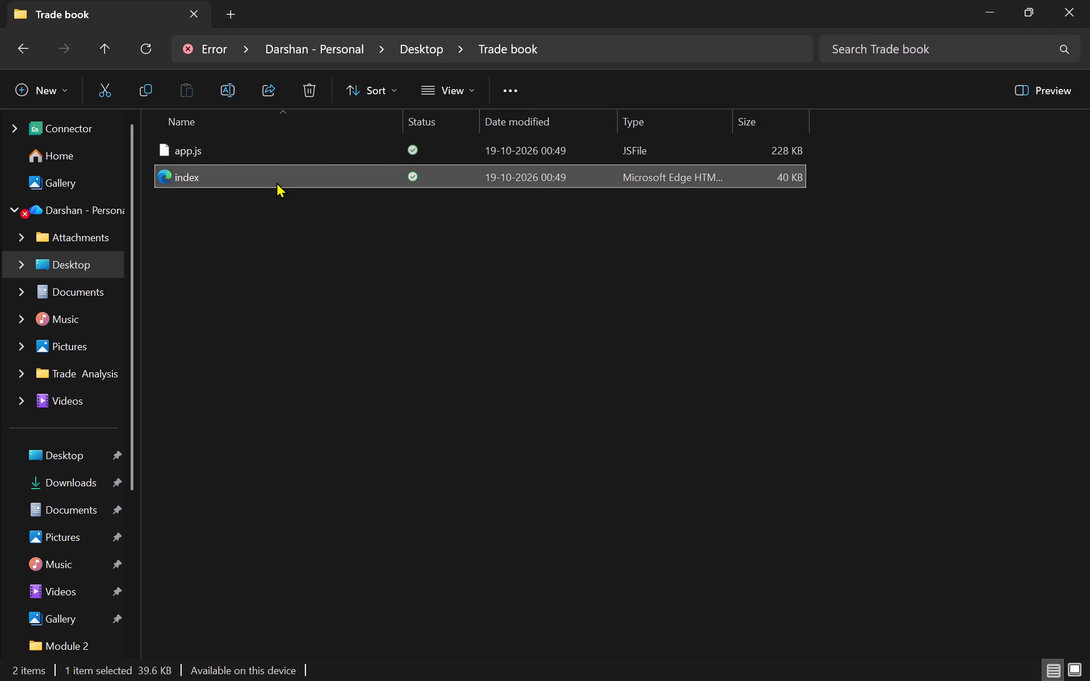
pyautogui.click(567, 253)
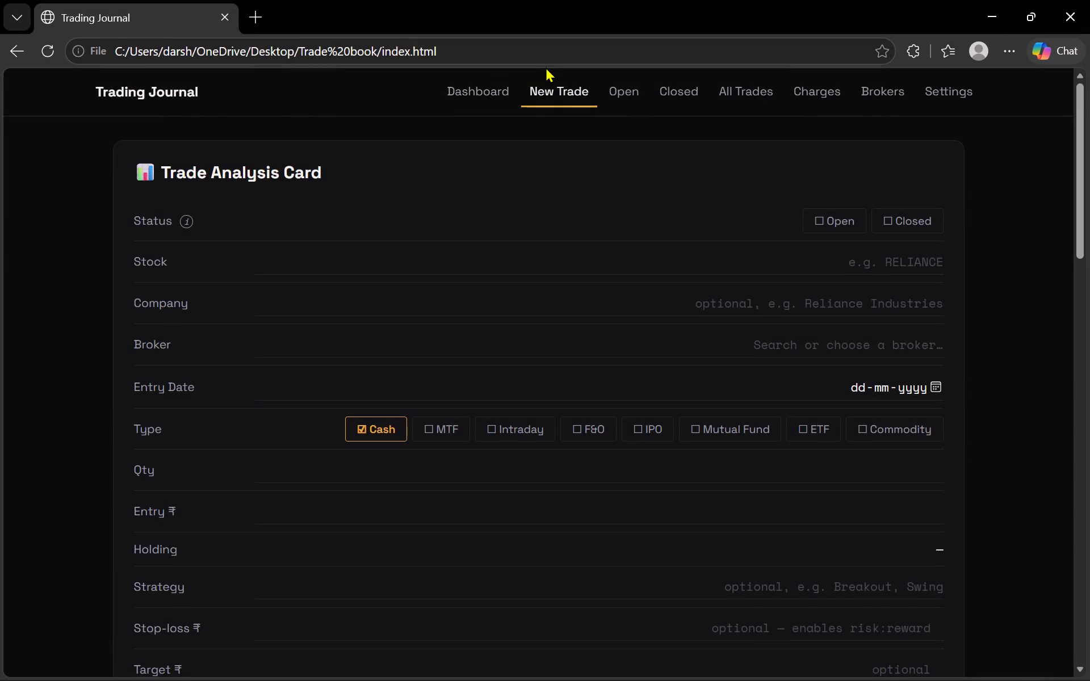
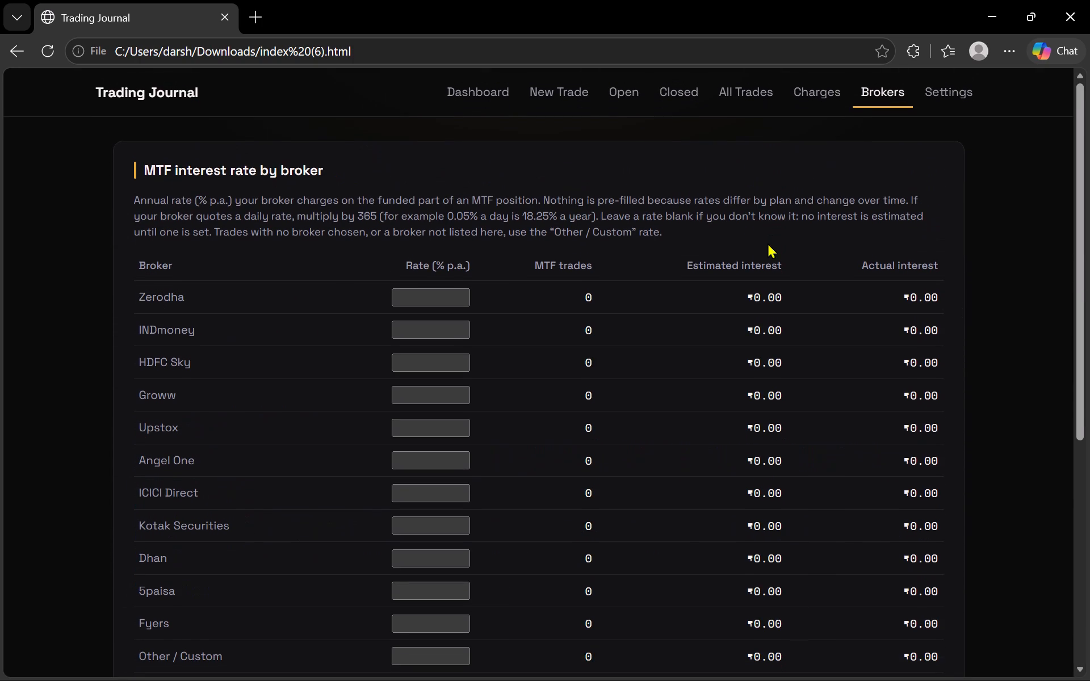
pyautogui.scroll(-6, 768, 243)
pyautogui.scroll(3, 768, 243)
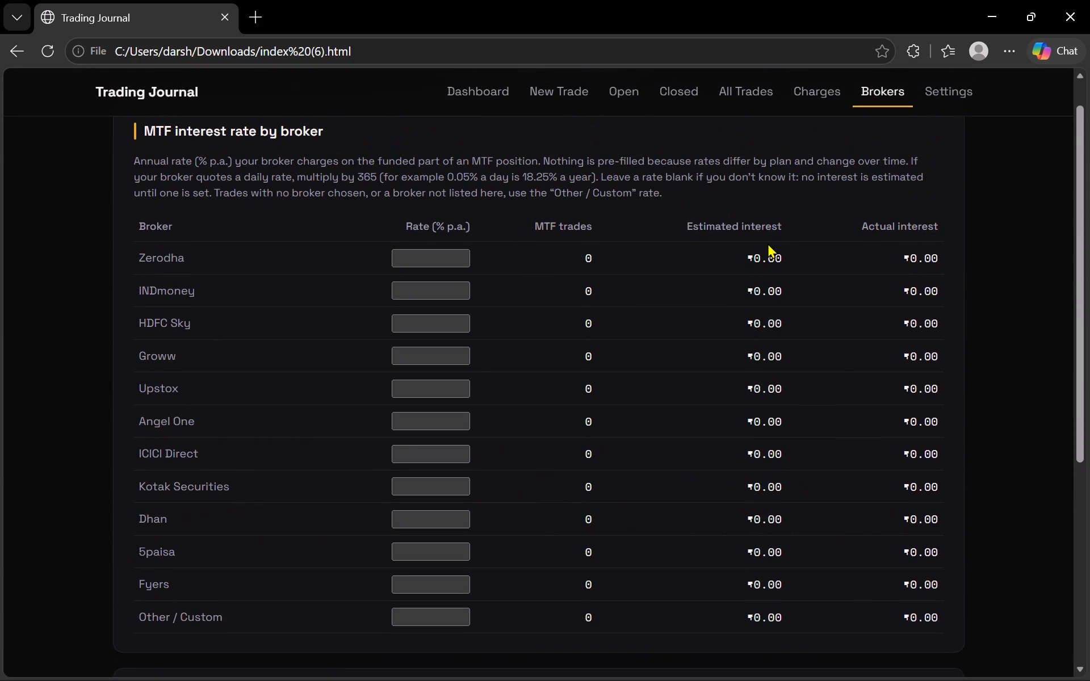
pyautogui.click(537, 258)
pyautogui.scroll(-2, 543, 348)
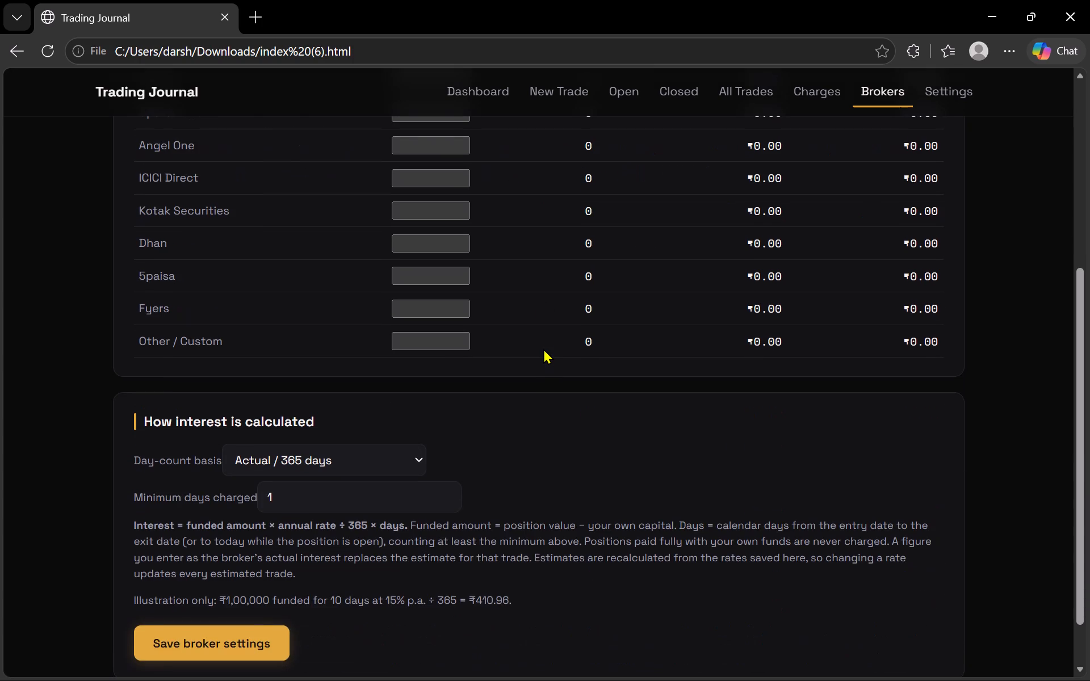
pyautogui.scroll(-1, 543, 348)
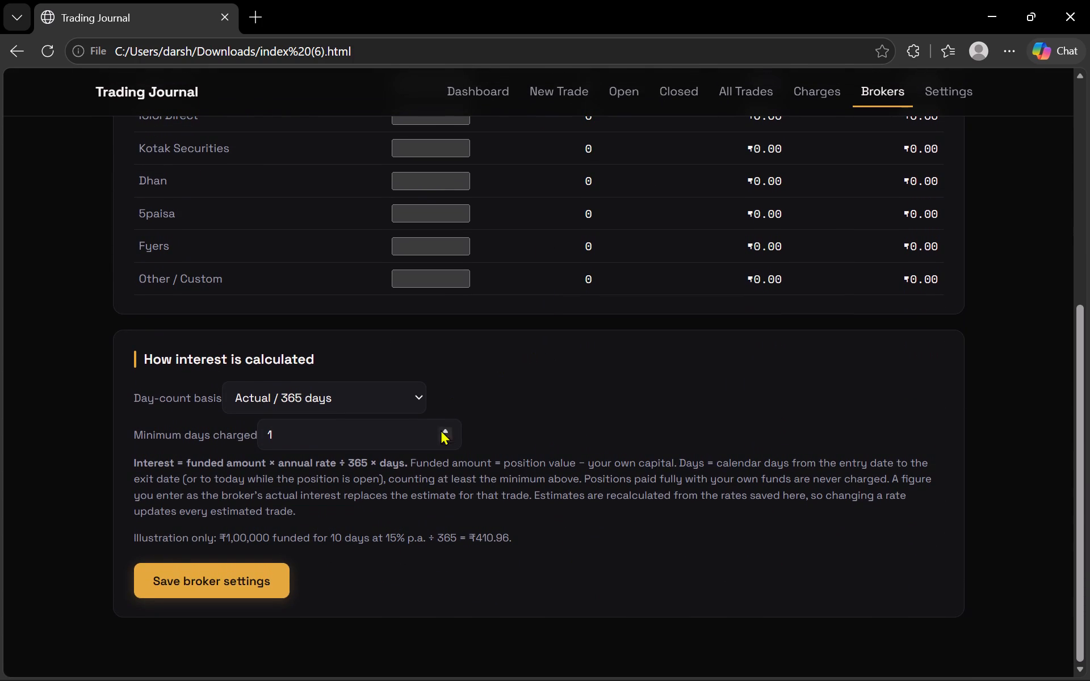
pyautogui.scroll(1, 448, 448)
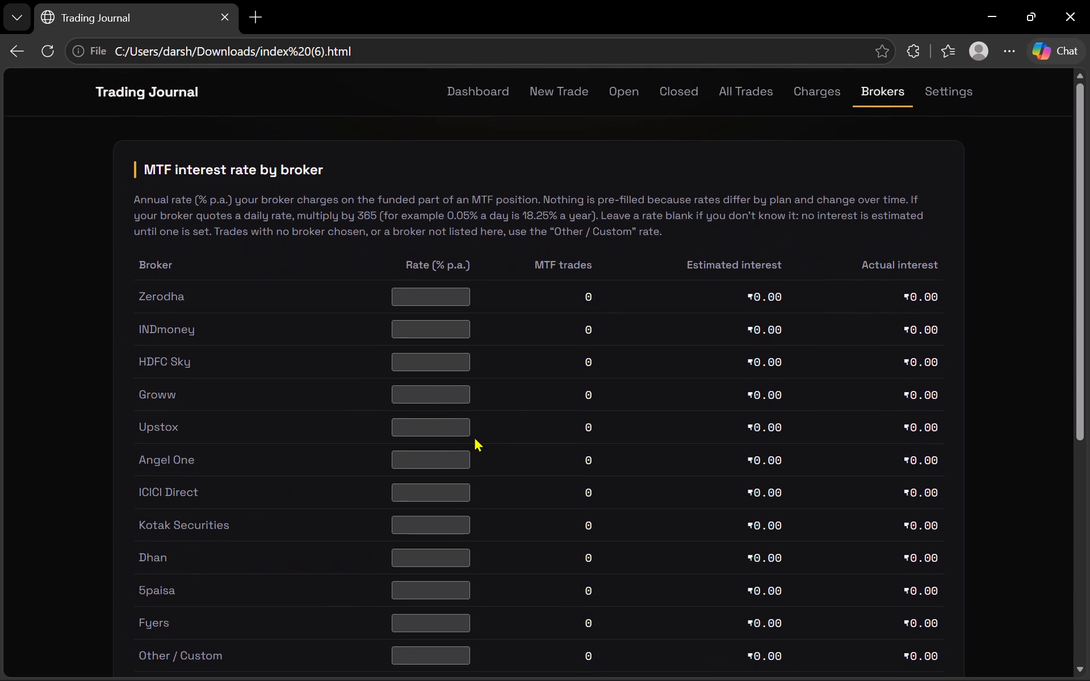
# Revisit the Trading Journal's pages from Charges back through All Trades, Closed, Open and New Trade to the Dashboard.
pyautogui.click(829, 95)
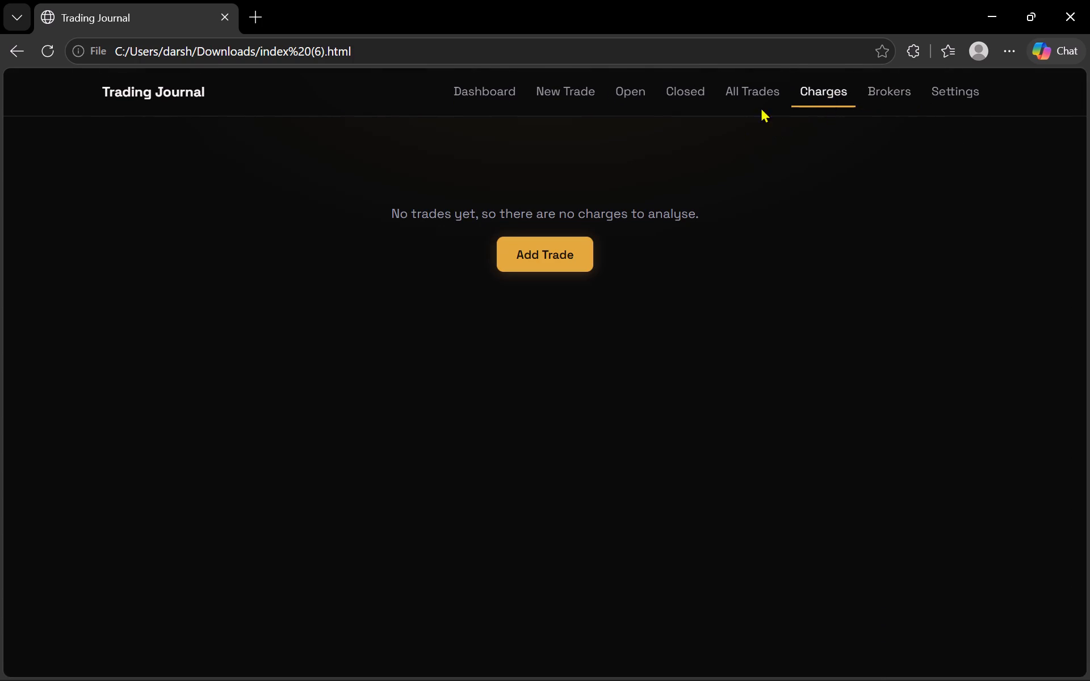
pyautogui.click(773, 89)
pyautogui.click(699, 93)
pyautogui.click(615, 96)
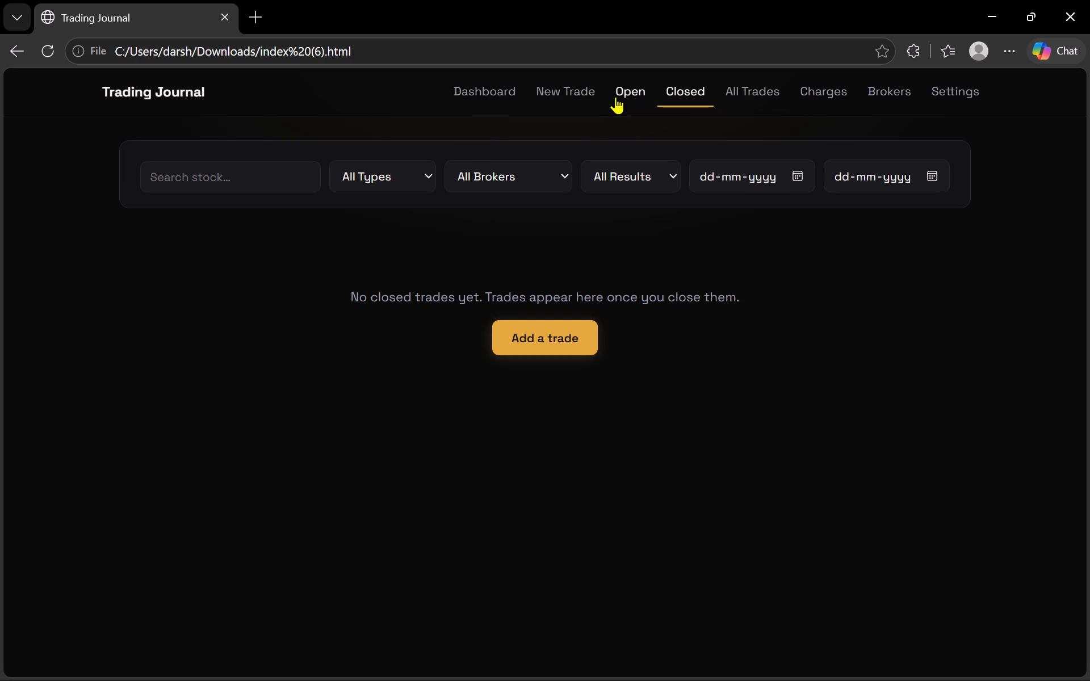
pyautogui.click(578, 85)
pyautogui.click(505, 91)
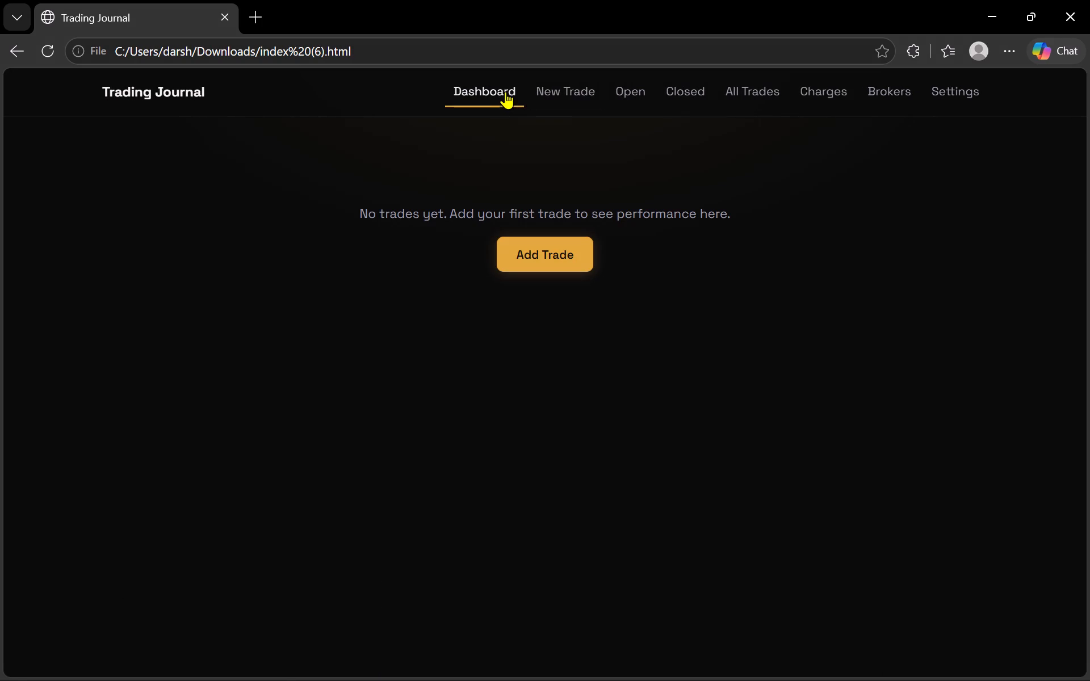
# Review the whole New Trade form, covering the P&L, charges, MTF Details and Review sections, and close the Trading Journal tab.
pyautogui.click(585, 88)
pyautogui.scroll(-3, 561, 222)
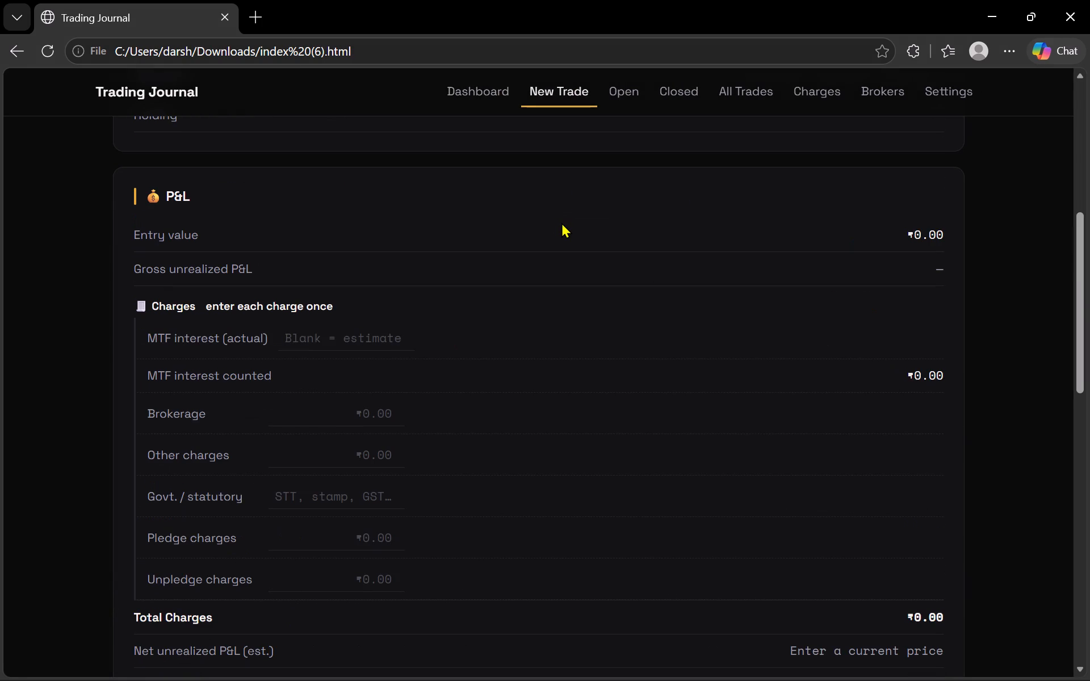
pyautogui.scroll(-2, 561, 222)
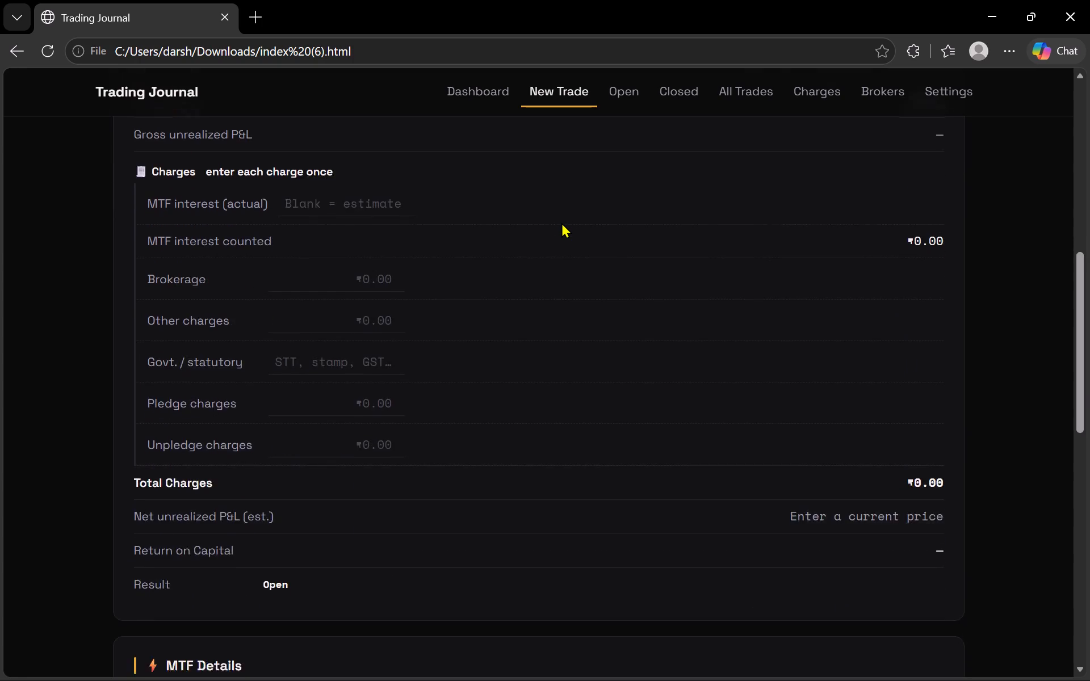
pyautogui.scroll(-2, 561, 222)
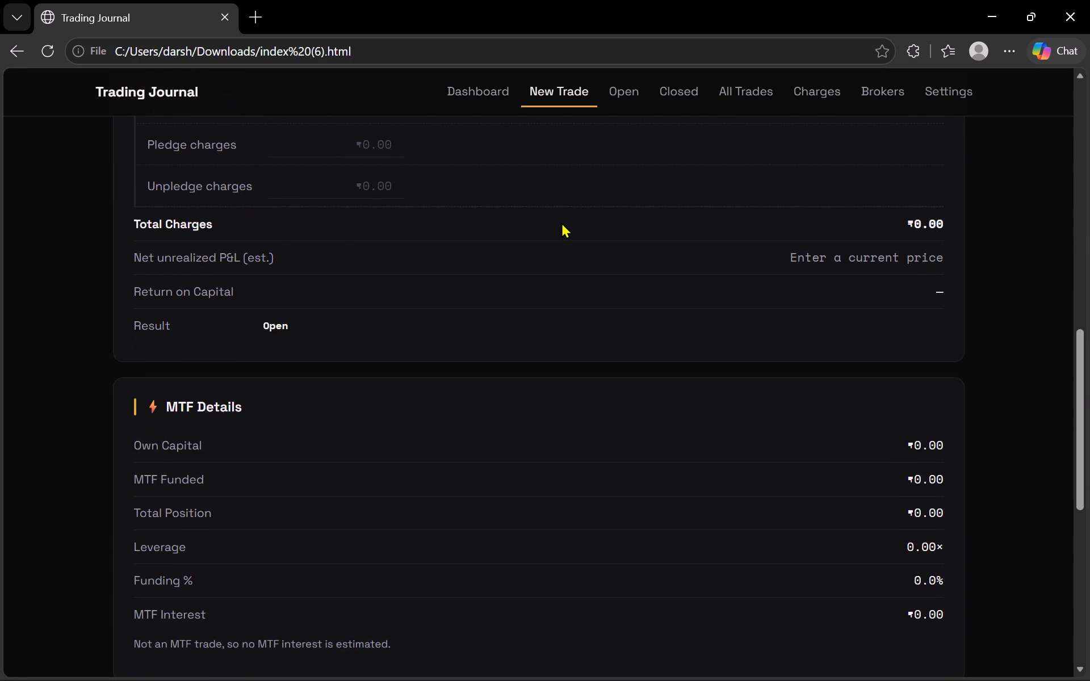
pyautogui.scroll(-14, 561, 222)
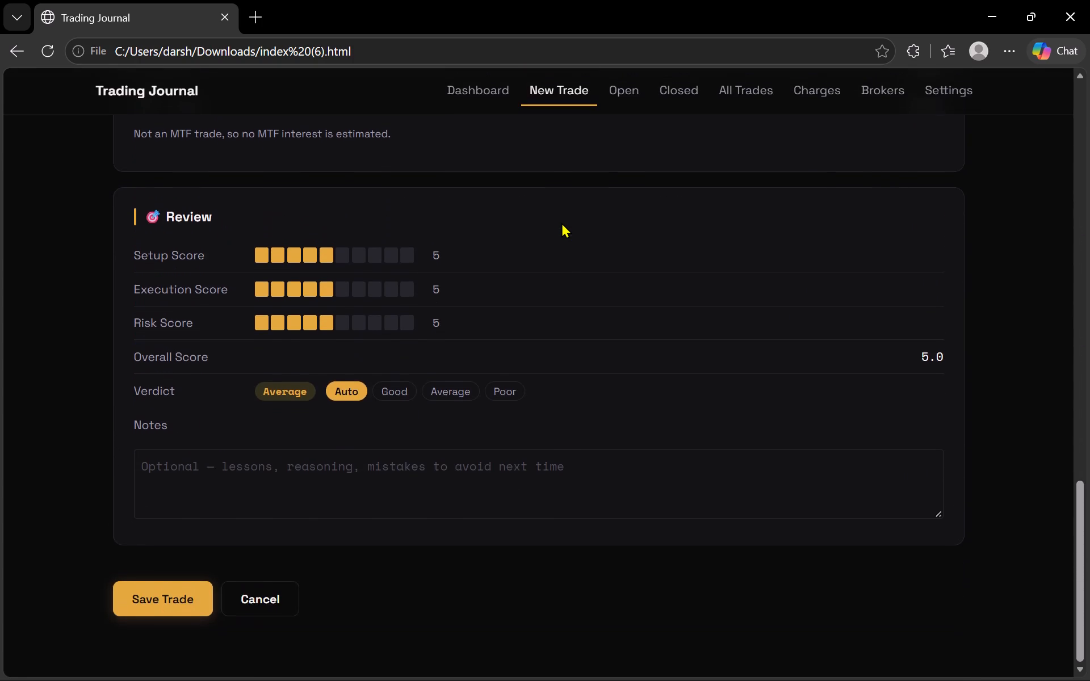
pyautogui.scroll(16, 561, 222)
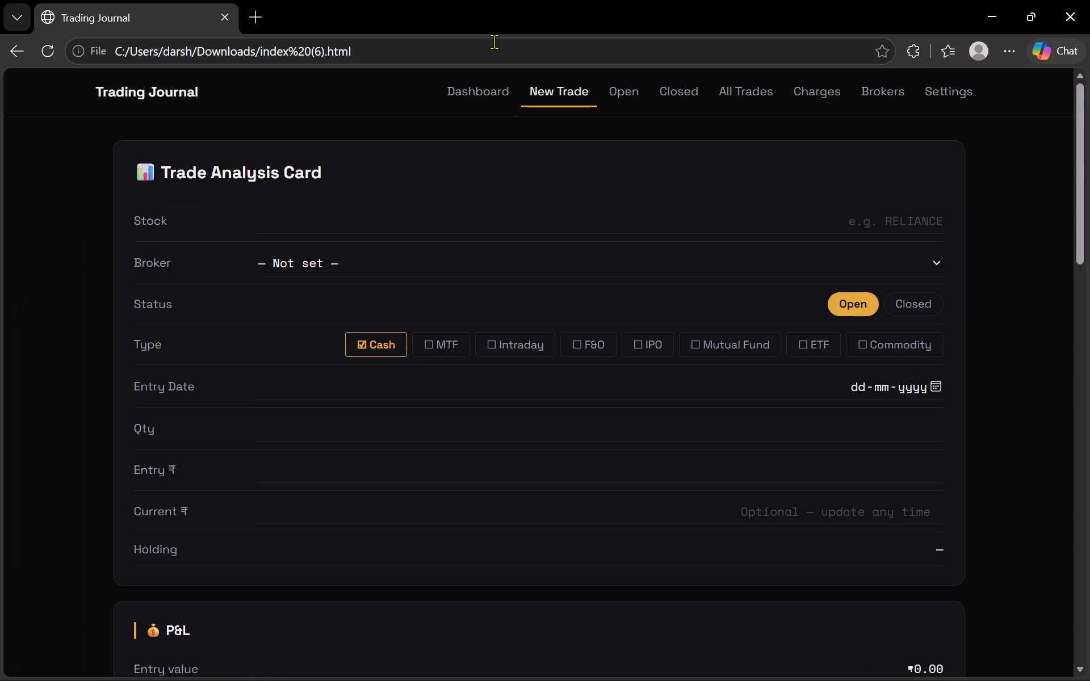
pyautogui.click(227, 15)
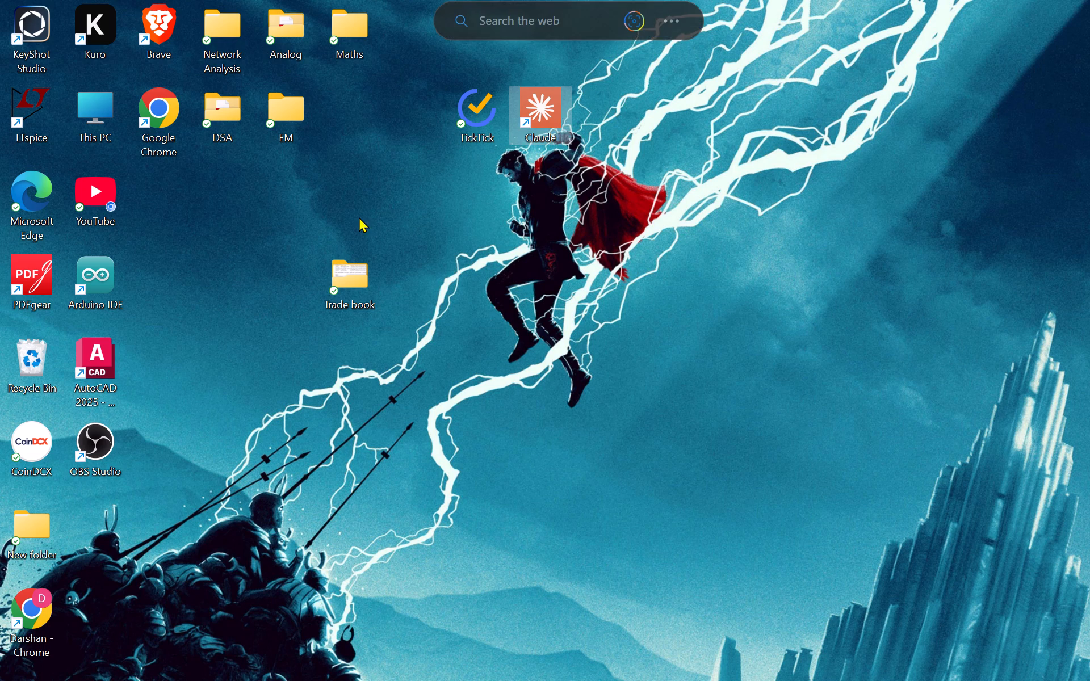
# Open Kuro from the desktop.
pyautogui.doubleClick(83, 16)
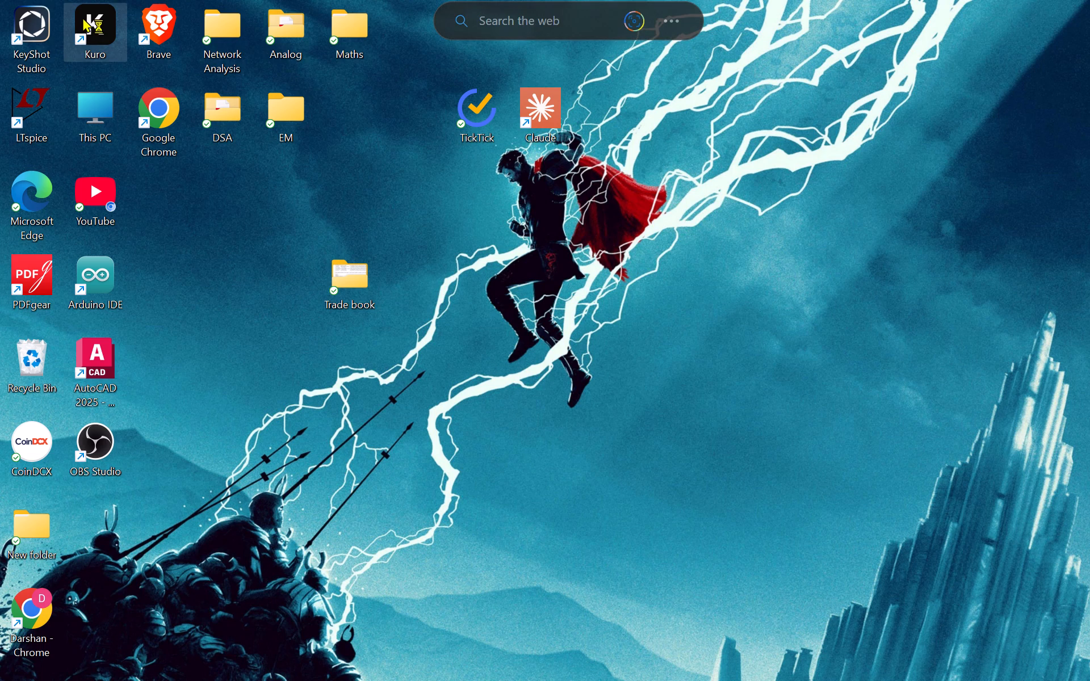
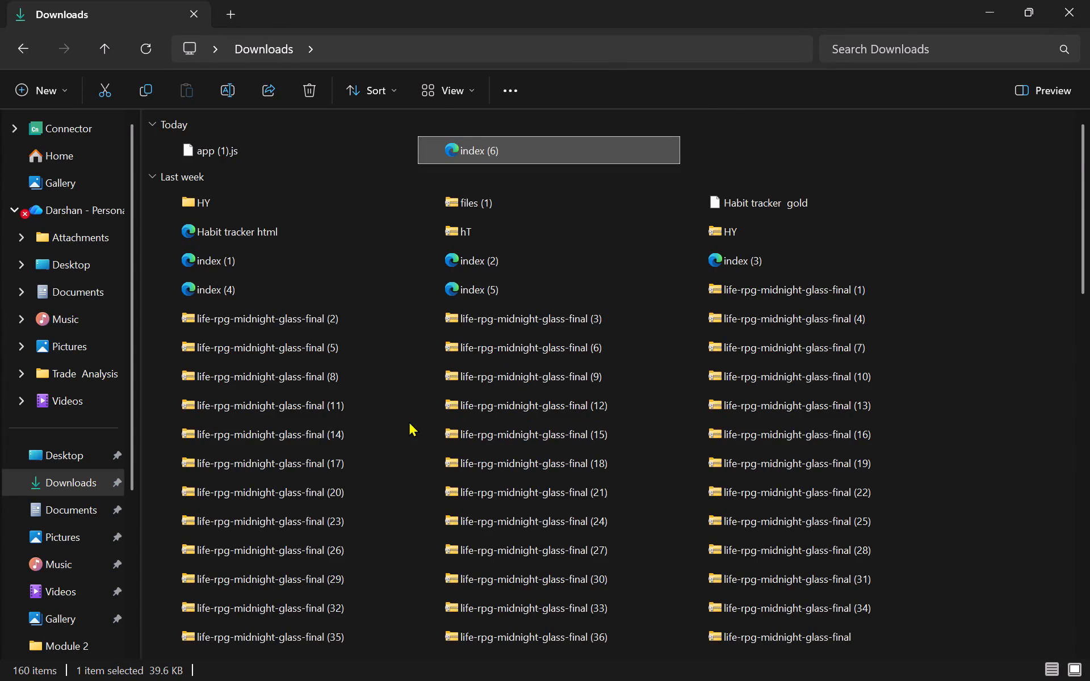
# Open the index page inside the life-rpg-midnight-glass-final (35) archive in Downloads.
pyautogui.scroll(-2, 409, 421)
pyautogui.doubleClick(354, 375)
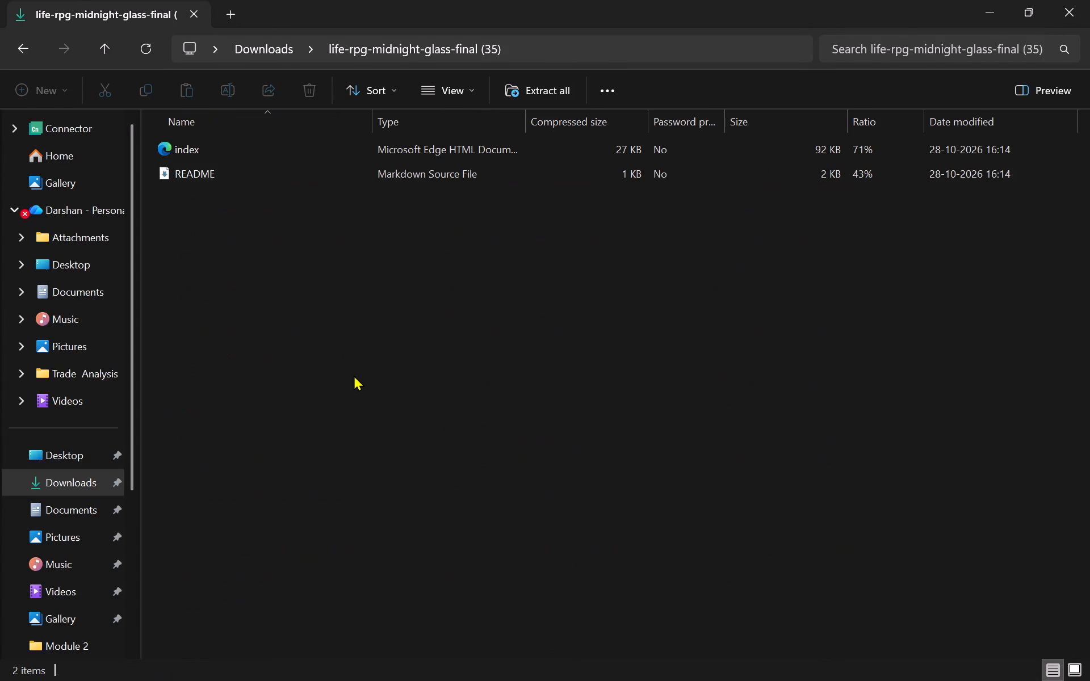
pyautogui.doubleClick(317, 142)
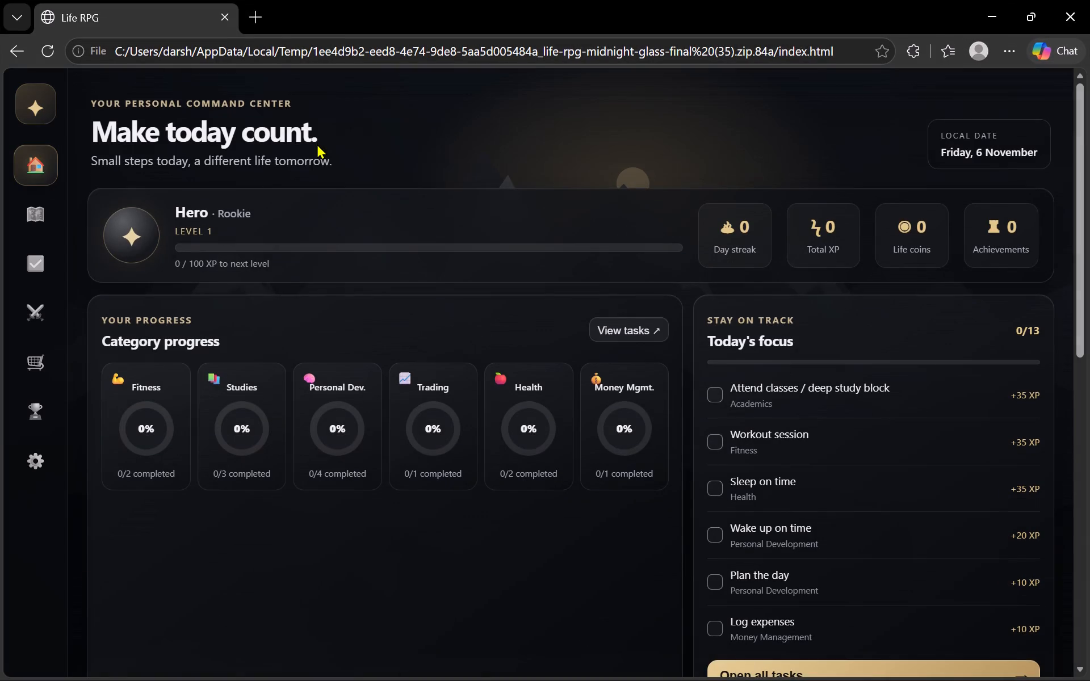
# Review the Life RPG home dashboard down to its rewards shop, view the Daily Roadmap page, and return to the dashboard.
pyautogui.scroll(-2, 443, 553)
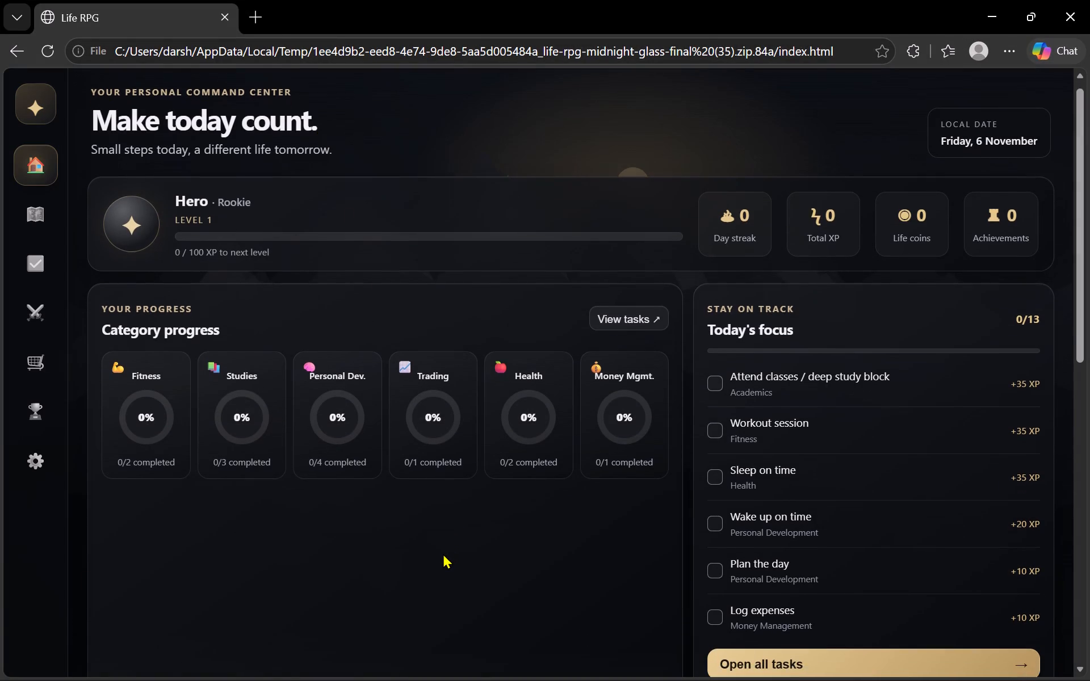
pyautogui.scroll(-9, 443, 553)
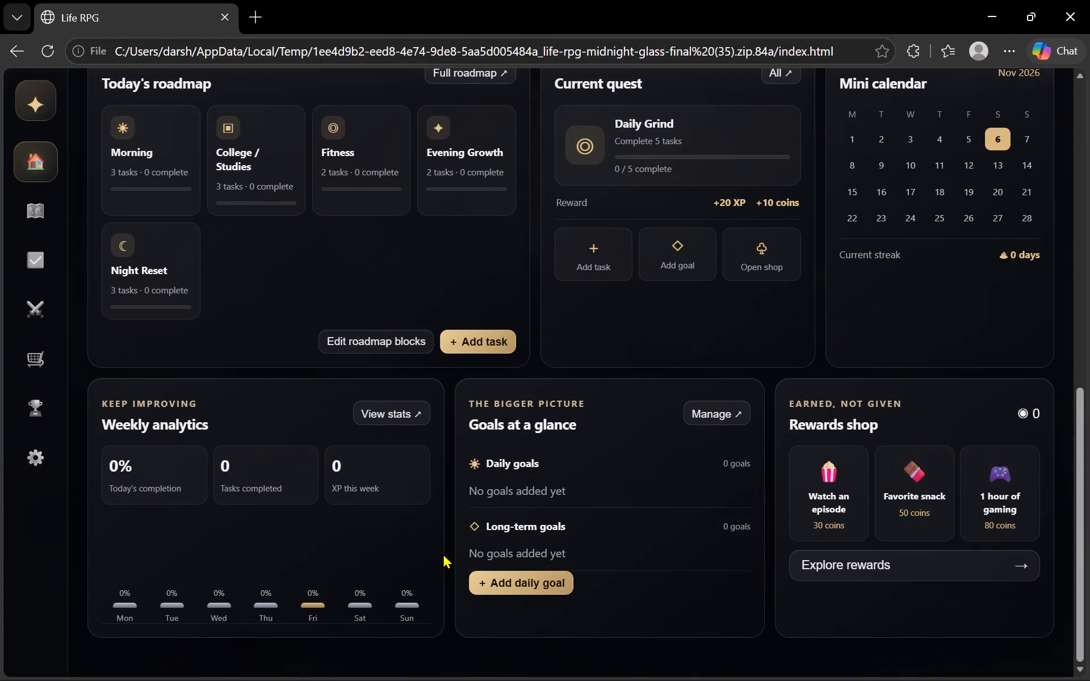
pyautogui.scroll(6, 659, 403)
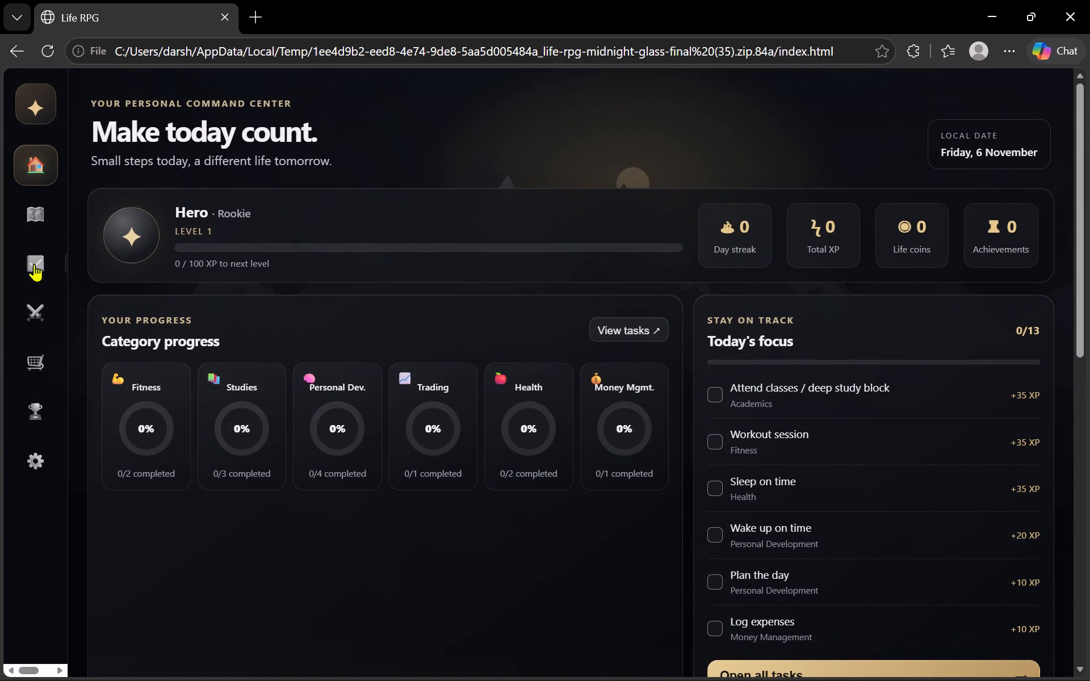
pyautogui.click(28, 205)
pyautogui.click(10, 165)
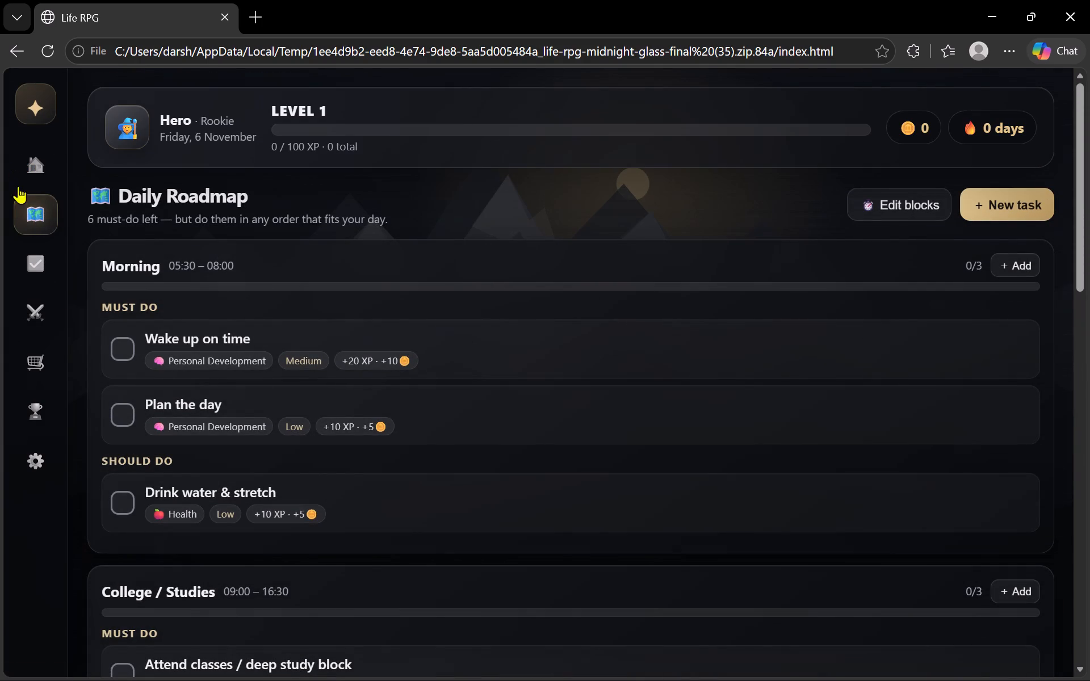
pyautogui.click(46, 155)
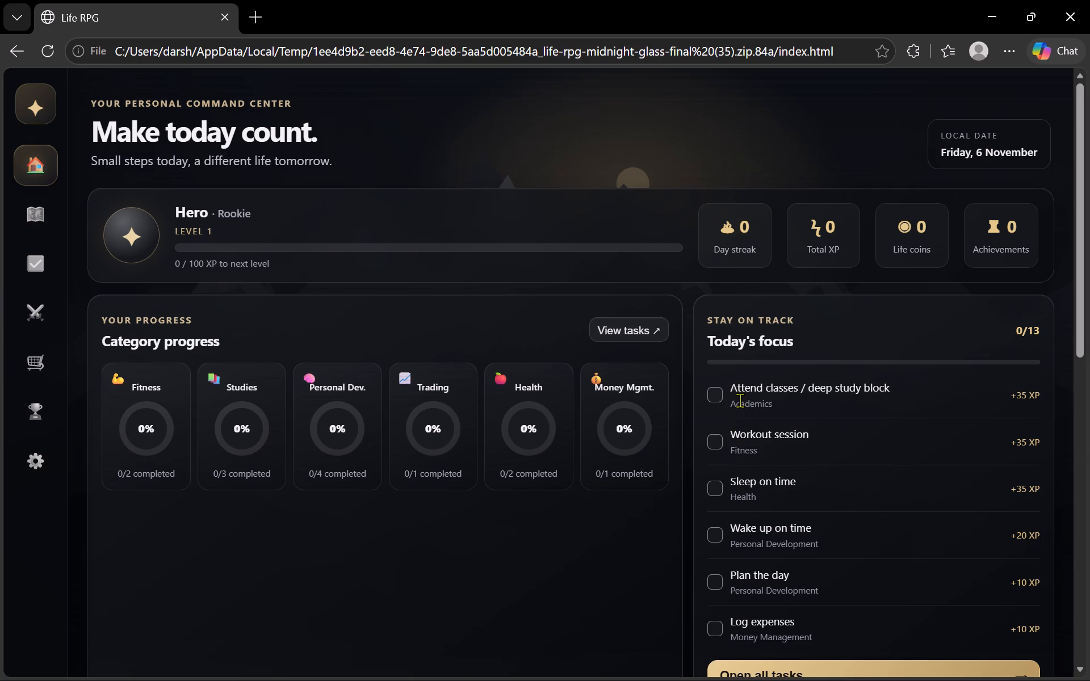
# Mark the class/deep study block, Workout session and Sleep on time tasks complete in Today's focus, and dismiss the level-up popup.
pyautogui.click(713, 397)
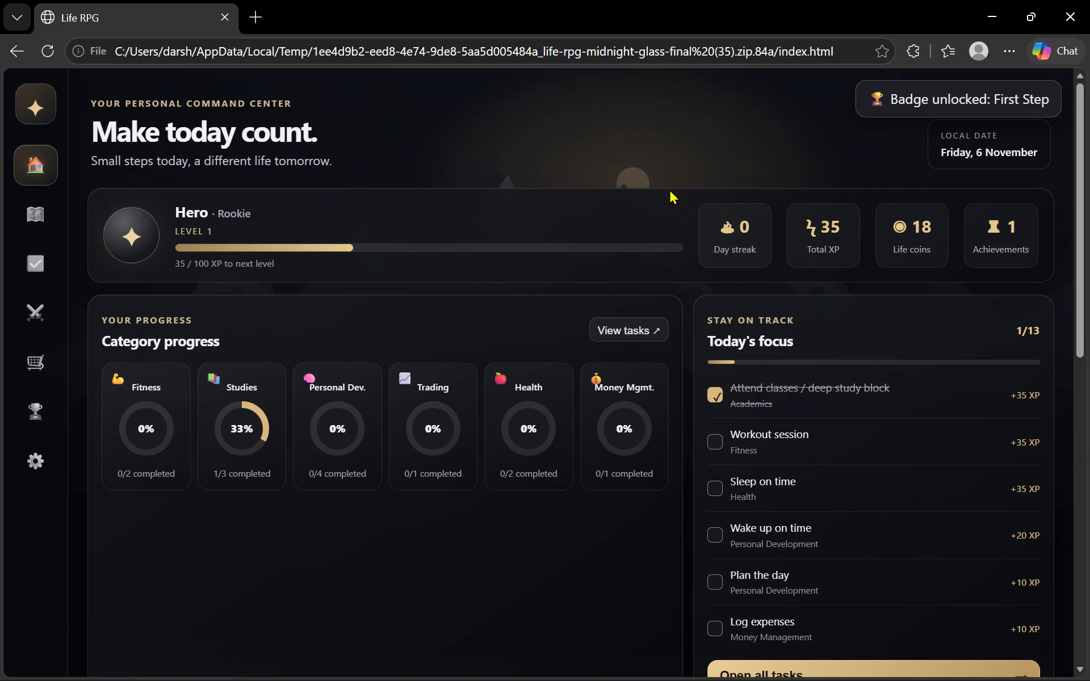
pyautogui.scroll(-2, 669, 192)
pyautogui.click(713, 191)
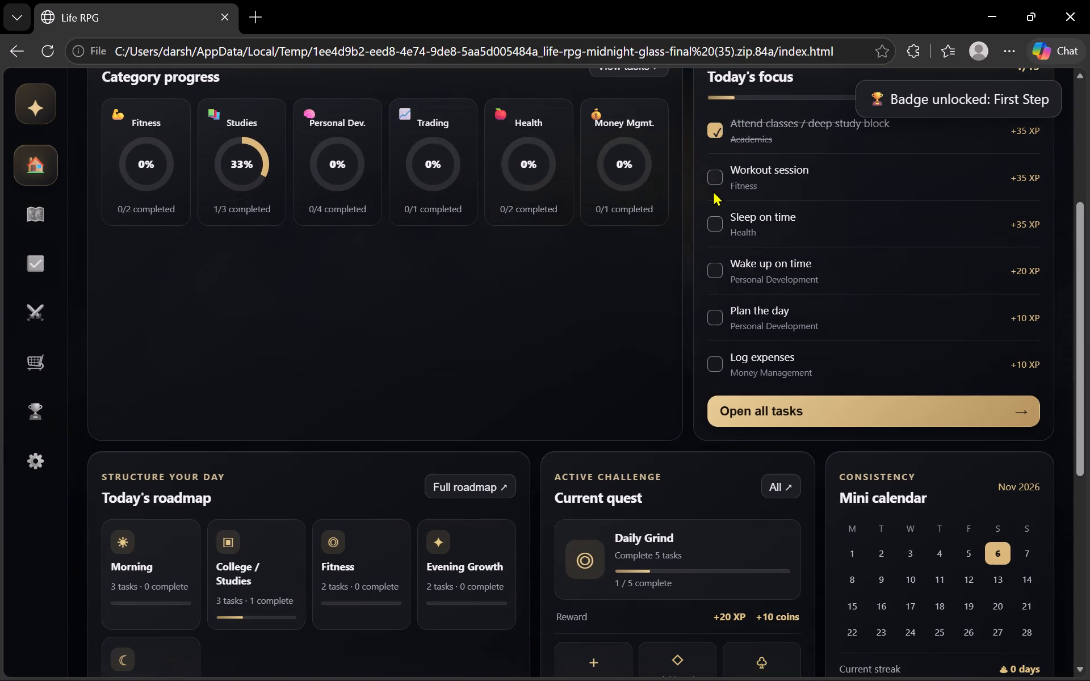
pyautogui.click(713, 184)
pyautogui.click(719, 225)
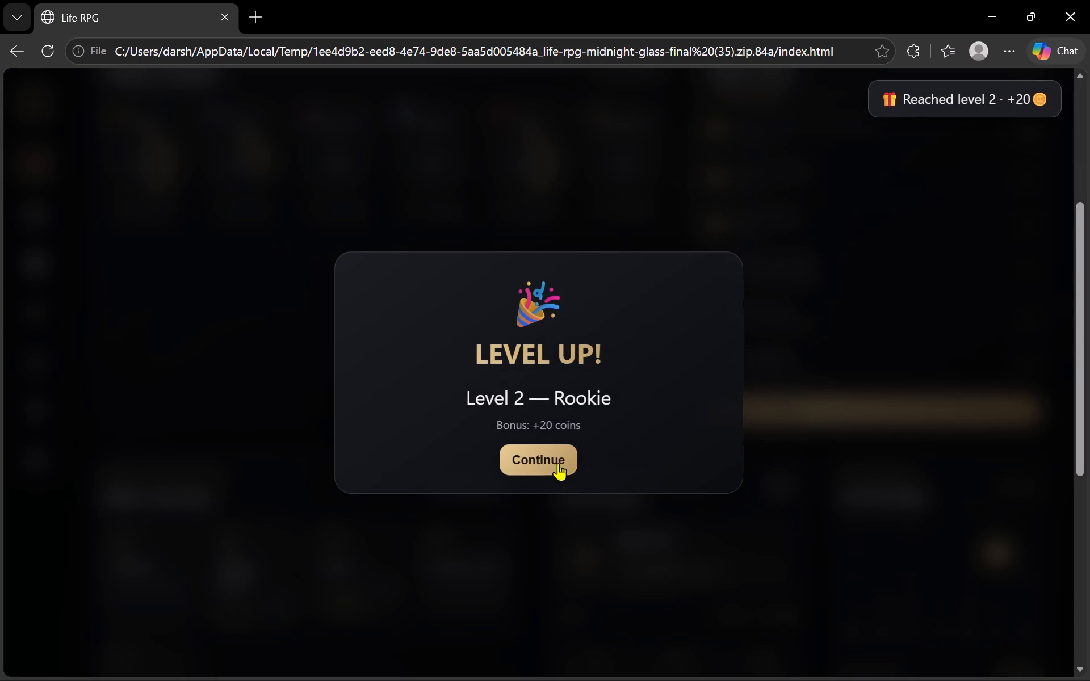
pyautogui.click(551, 448)
pyautogui.scroll(2, 548, 444)
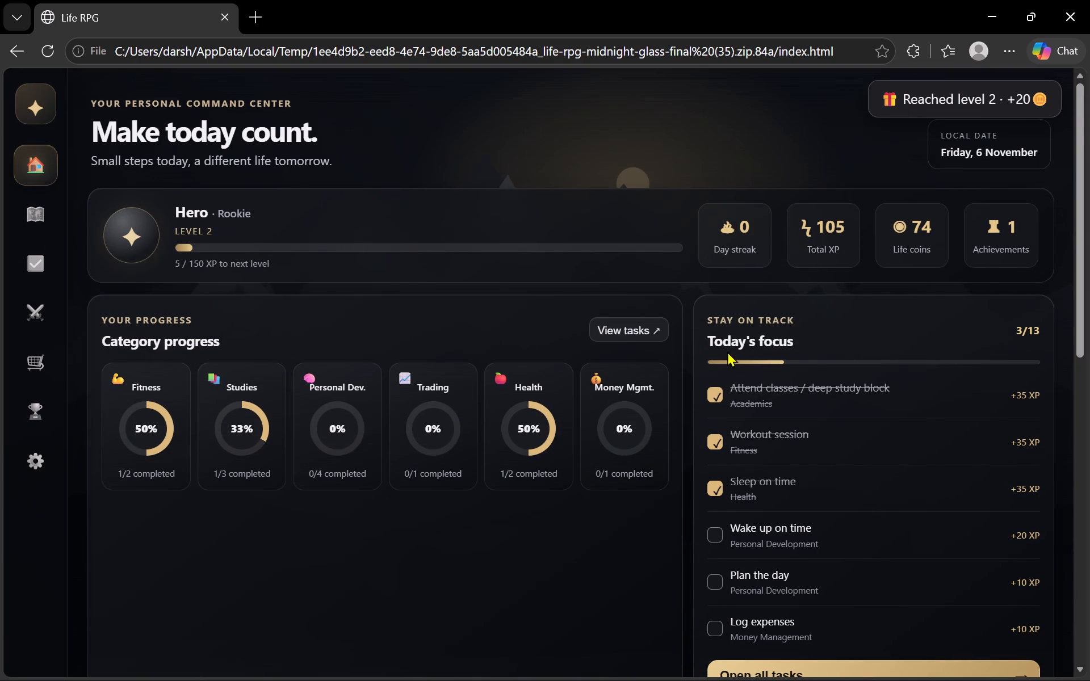
pyautogui.click(733, 365)
pyautogui.click(718, 419)
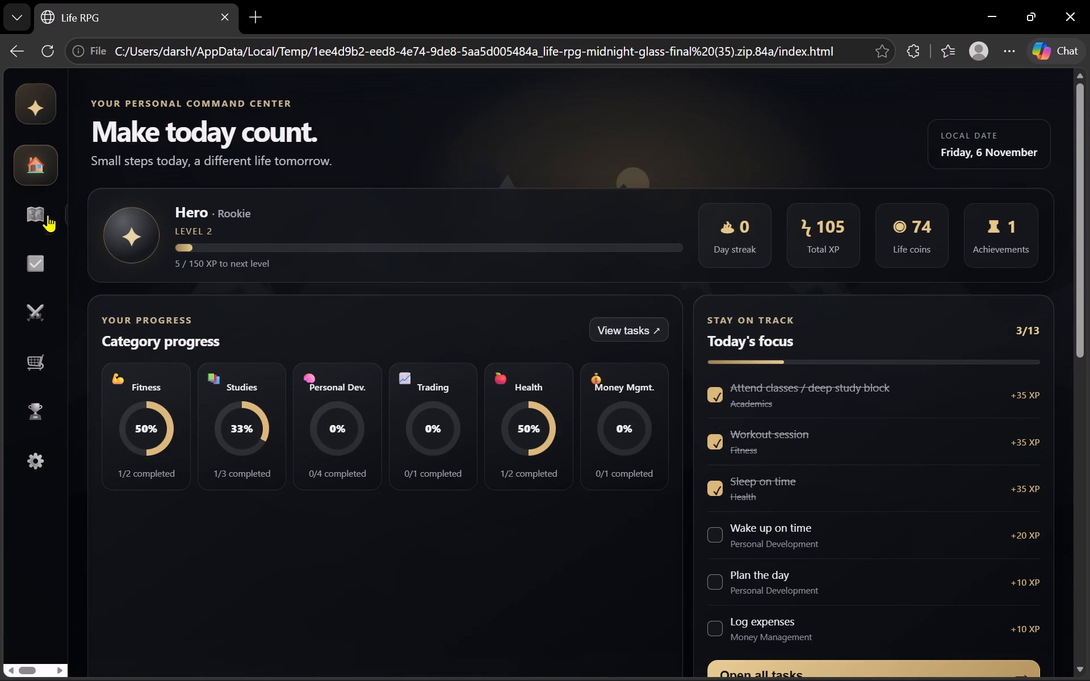
# Look through the Life RPG roadmap, tasks, quests and shop pages, and close the browser window.
pyautogui.click(44, 218)
pyautogui.click(35, 257)
pyautogui.click(37, 313)
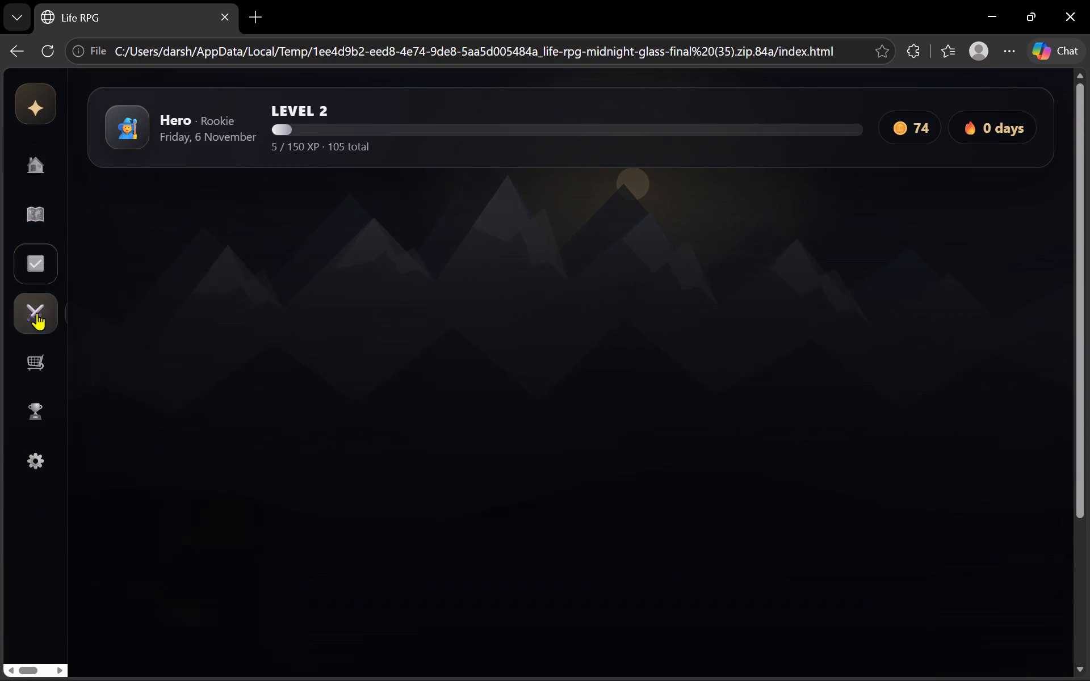
pyautogui.click(36, 357)
pyautogui.click(1089, 4)
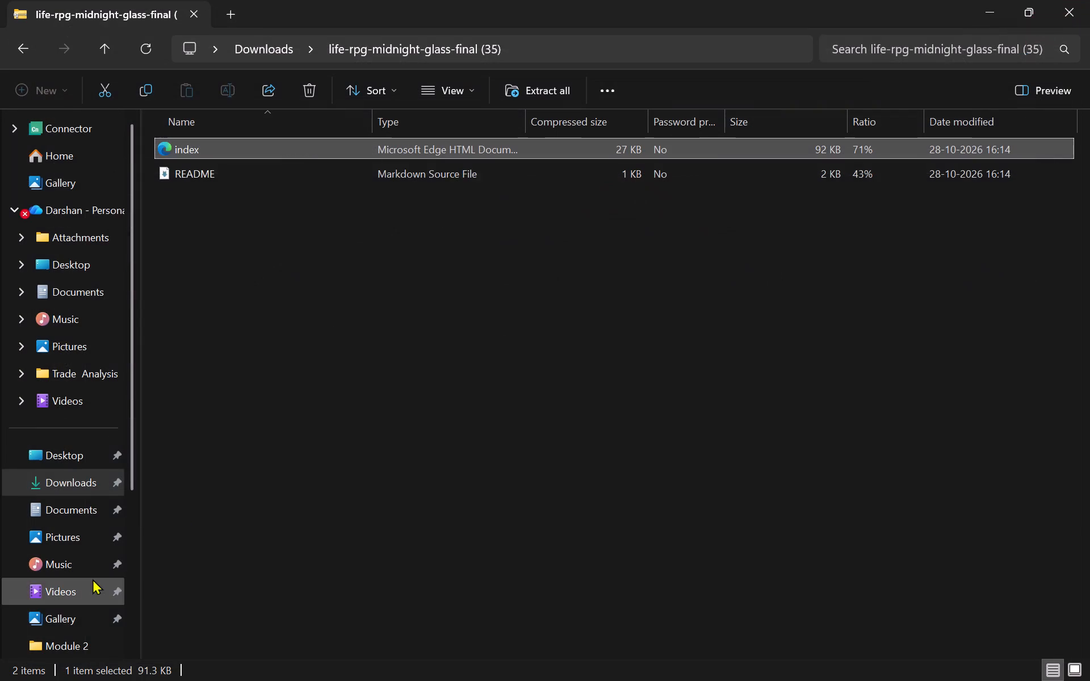
# Return to the Downloads folder and open the files archive listed under Last month.
pyautogui.click(16, 57)
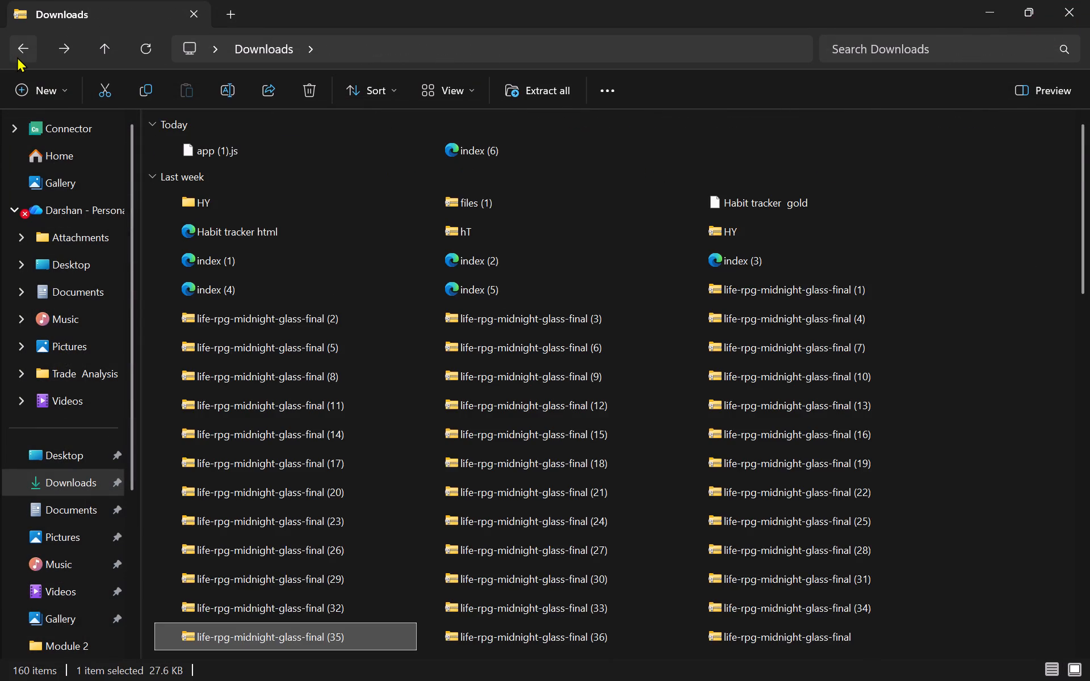
pyautogui.scroll(-2, 441, 458)
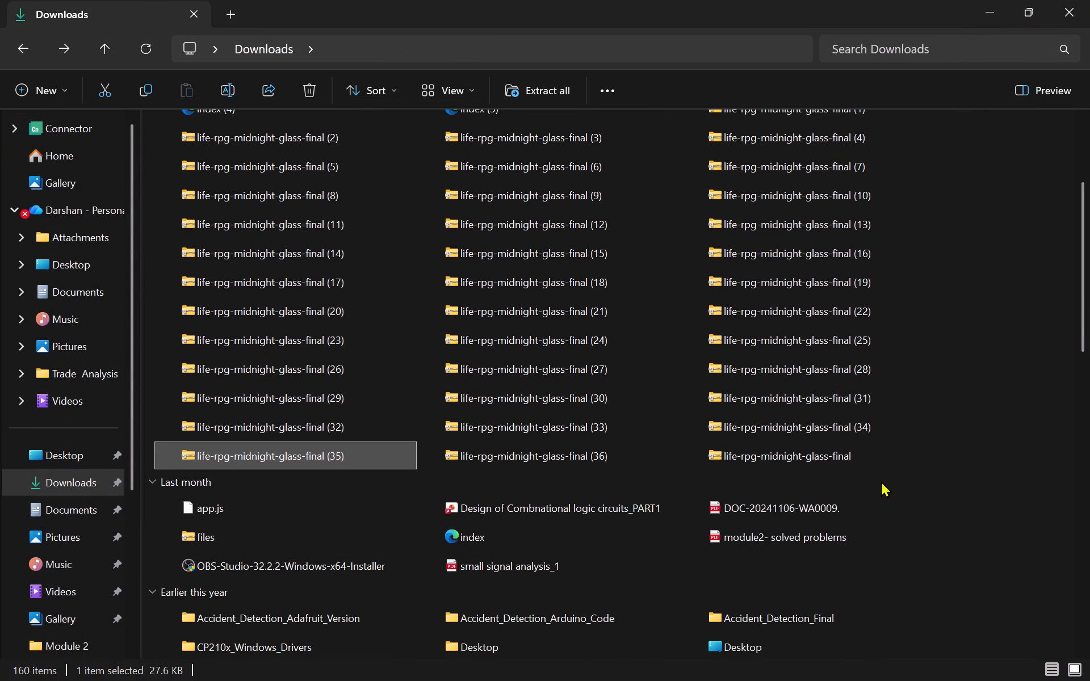
pyautogui.moveTo(874, 481); pyautogui.dragTo(338, 247)
pyautogui.click(1045, 456)
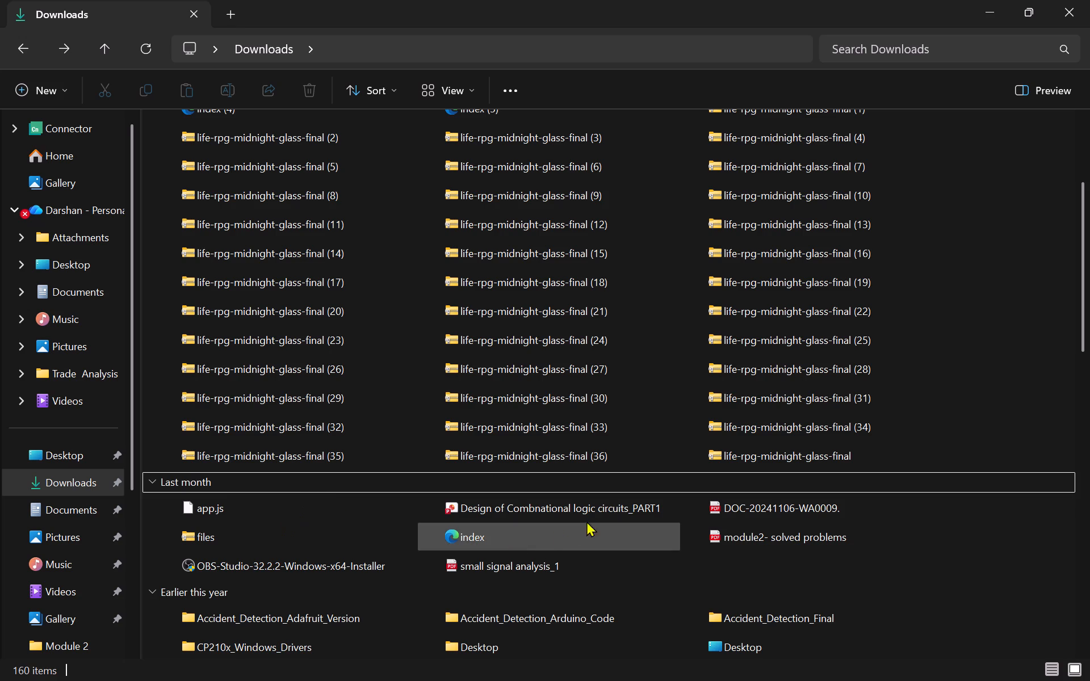
pyautogui.doubleClick(312, 529)
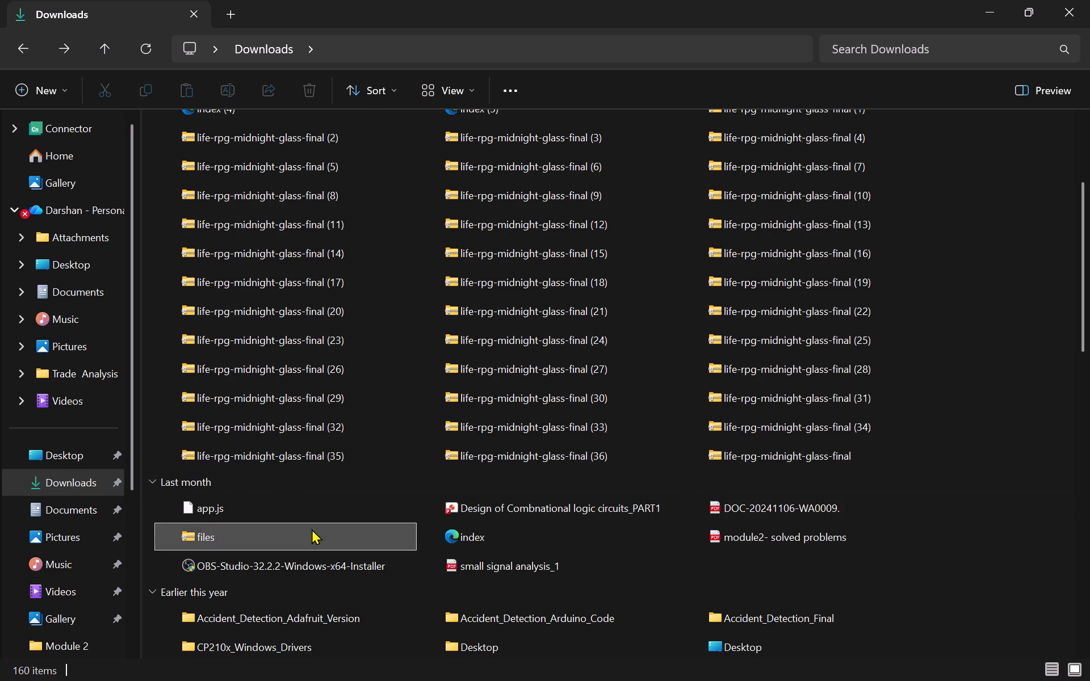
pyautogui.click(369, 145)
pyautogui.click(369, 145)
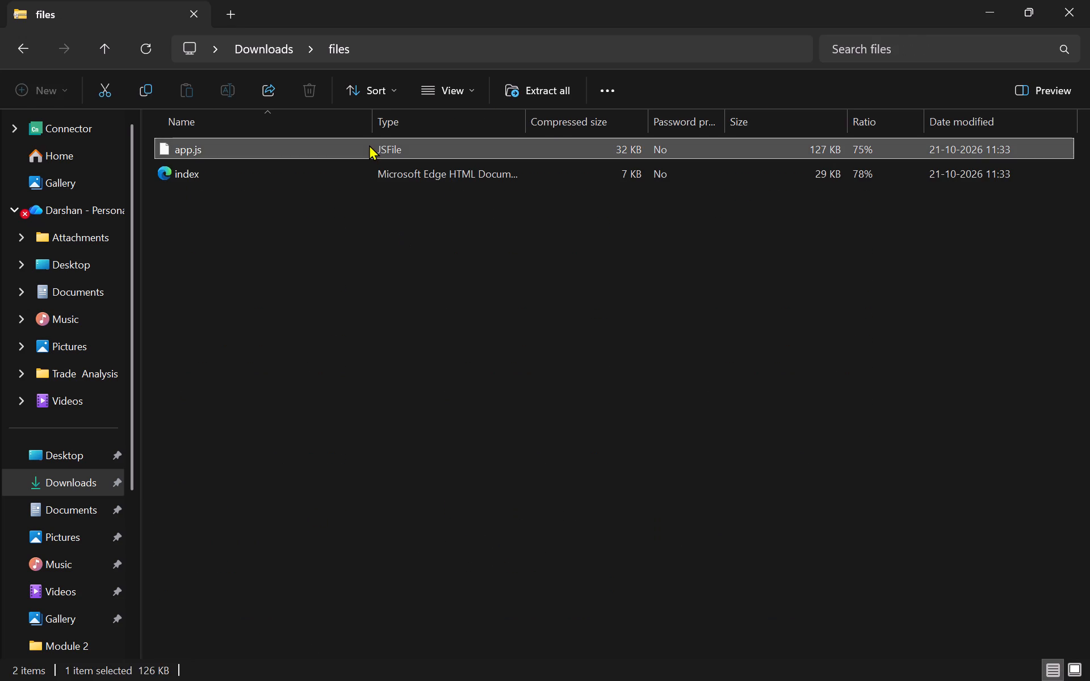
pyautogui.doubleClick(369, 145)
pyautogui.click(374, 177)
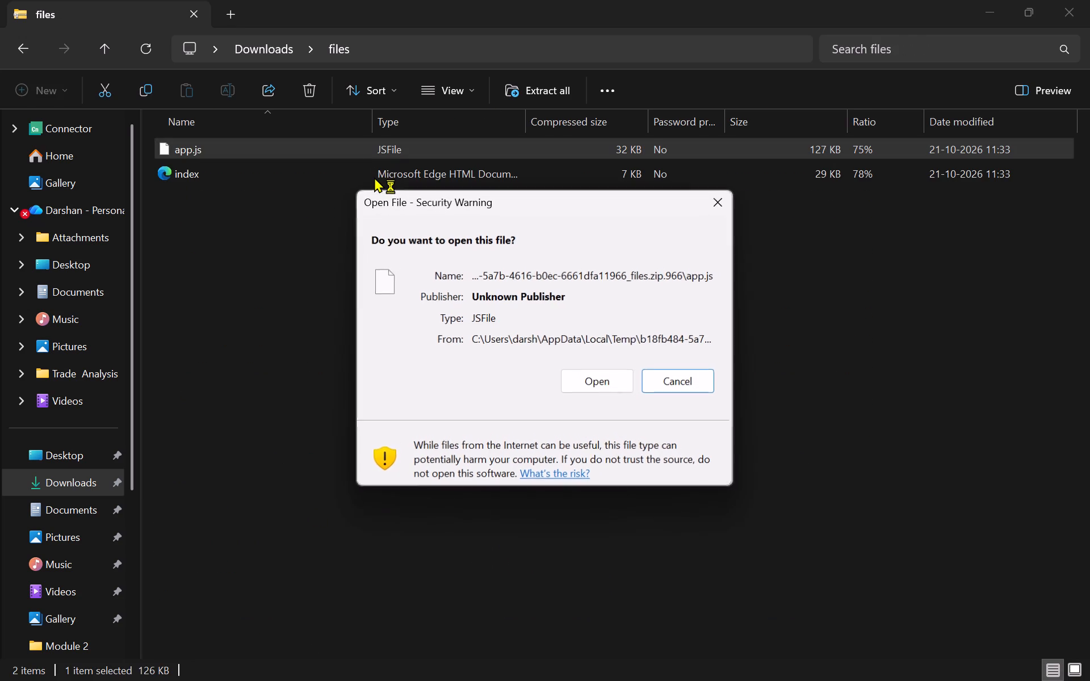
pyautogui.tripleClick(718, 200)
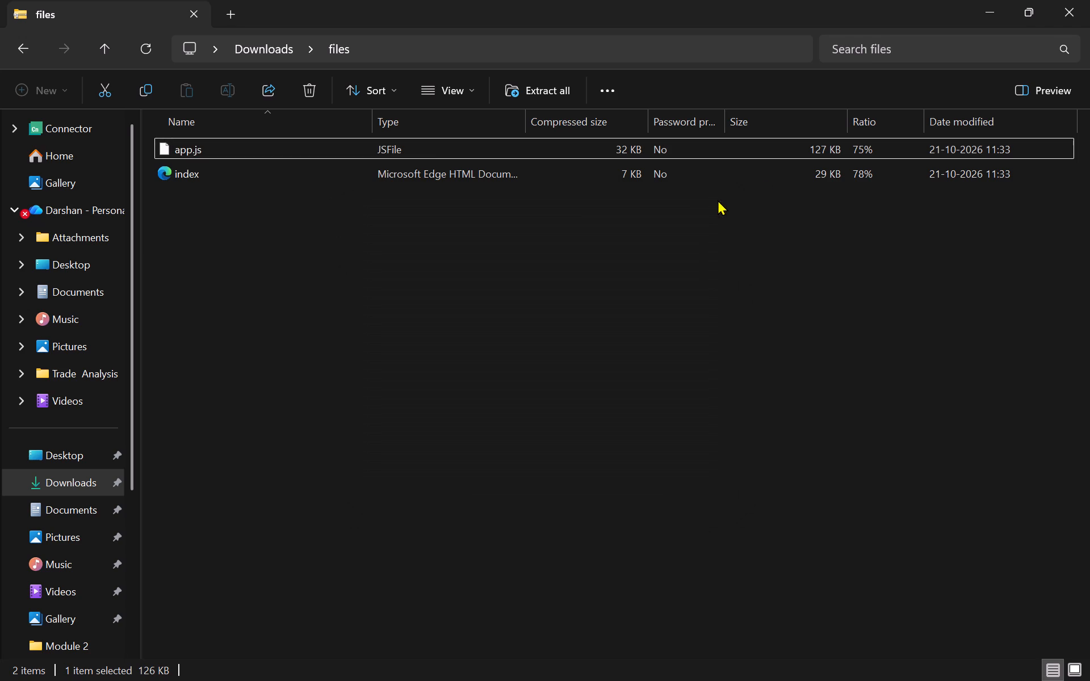
# Open the index page from the files archive, and close both the Trading Journal window and File Explorer.
pyautogui.doubleClick(632, 182)
pyautogui.click(1085, 0)
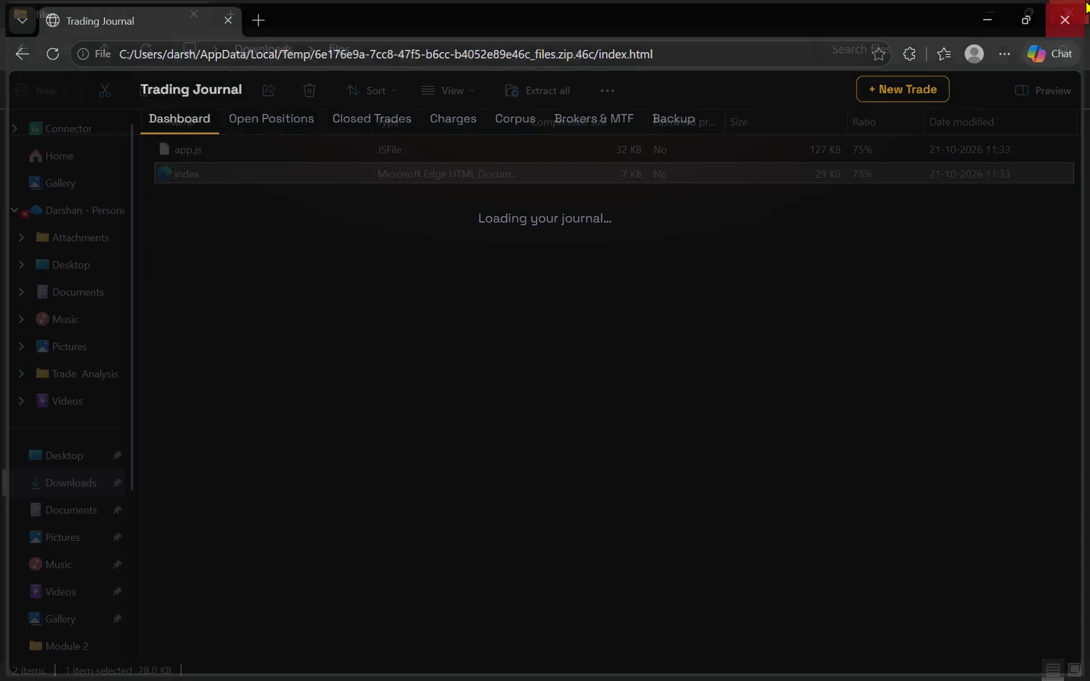
pyautogui.click(1078, 4)
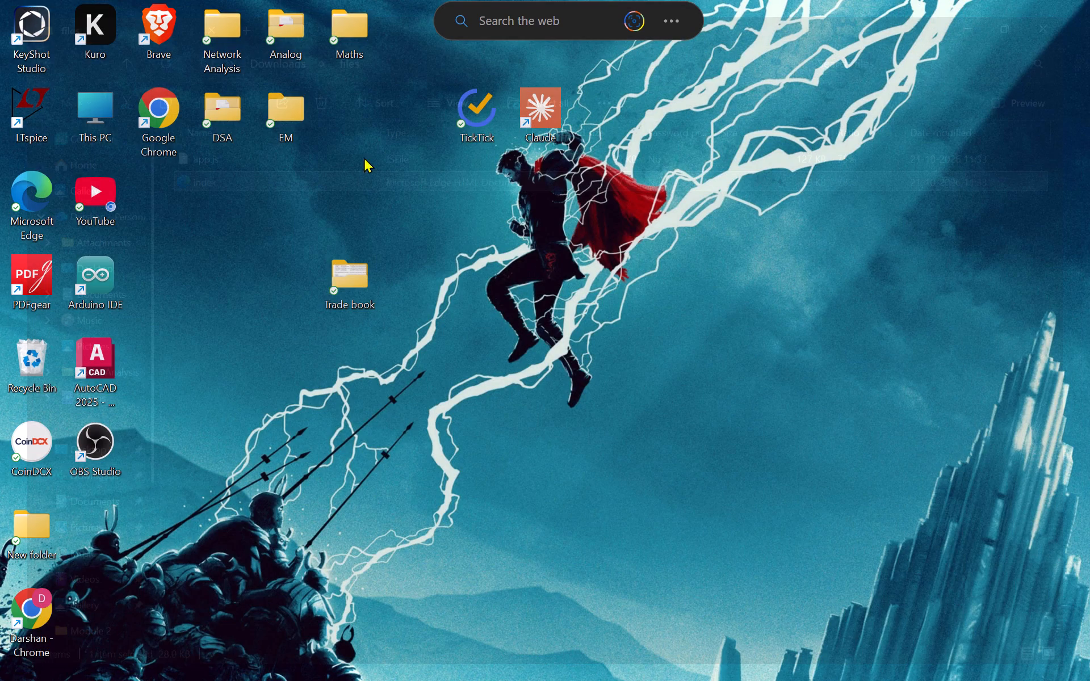
# Open Google Chrome from the desktop using the profile with the pink D avatar.
pyautogui.doubleClick(166, 106)
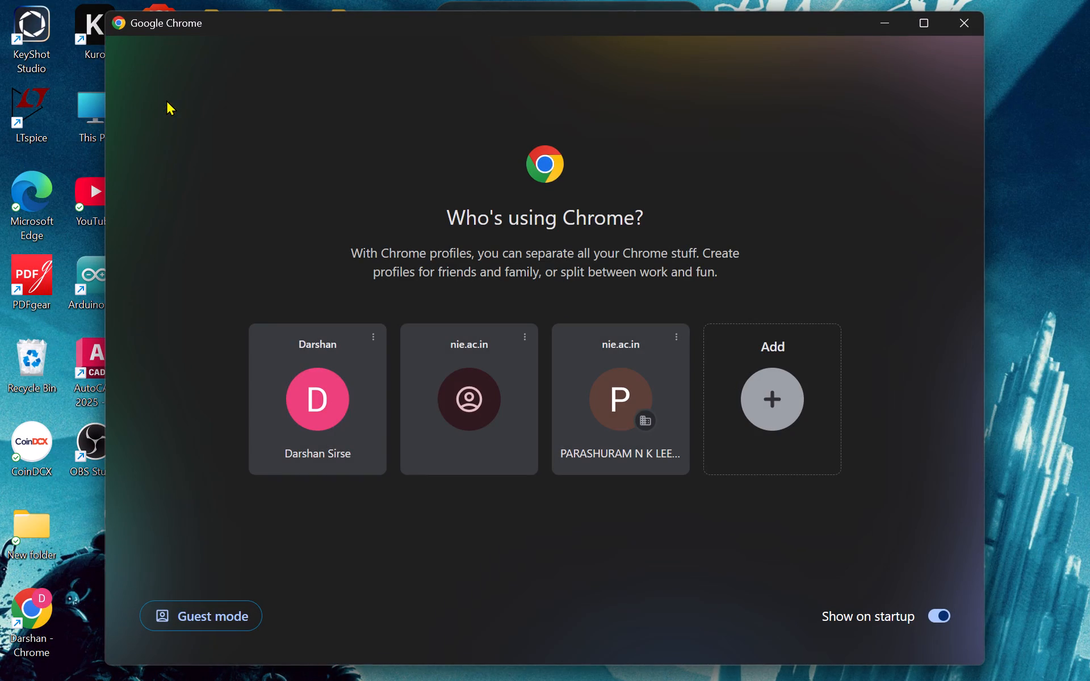
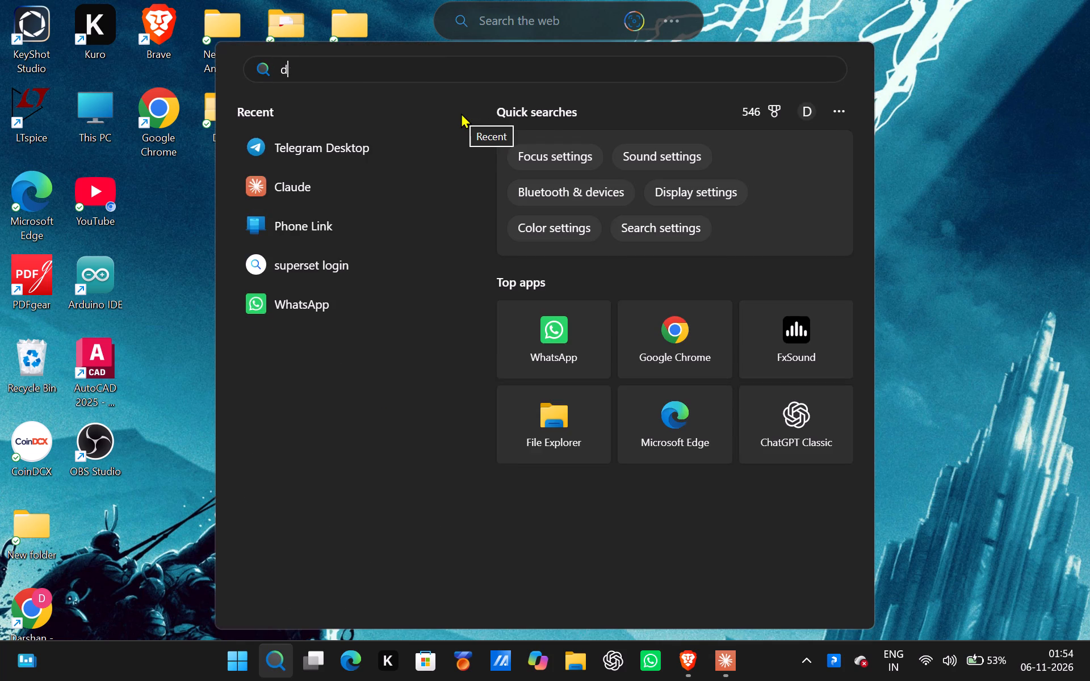
# Search Windows for "default browser", view the suggested web search results, and close the Edge window.
pyautogui.press('e')
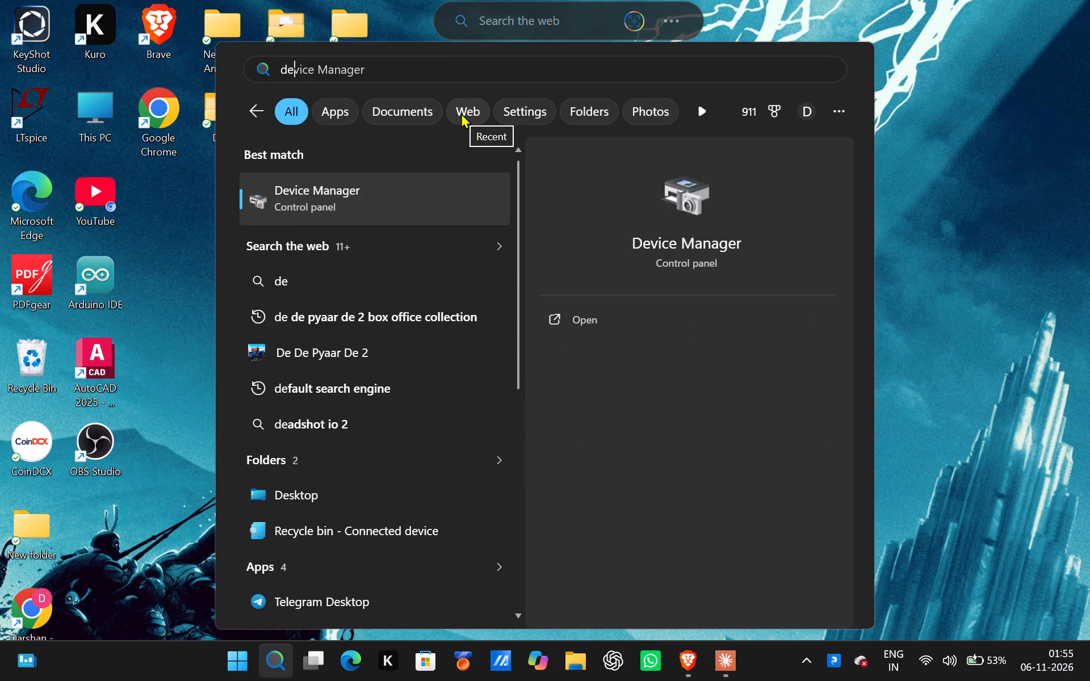
pyautogui.write('fa')
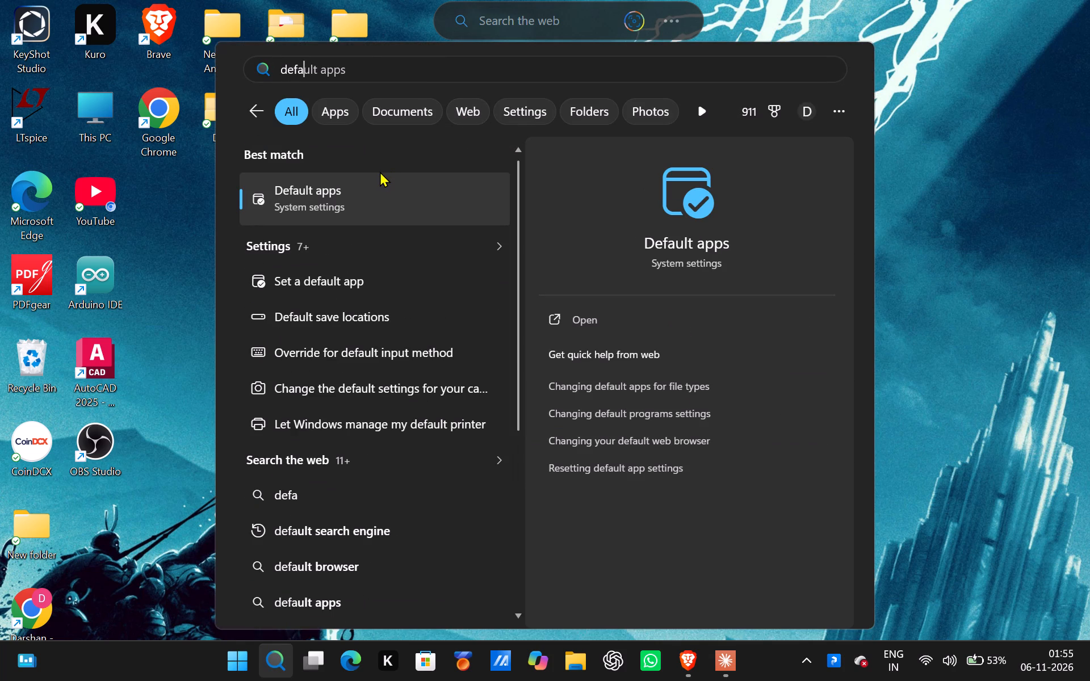
pyautogui.write('ul')
pyautogui.write('t')
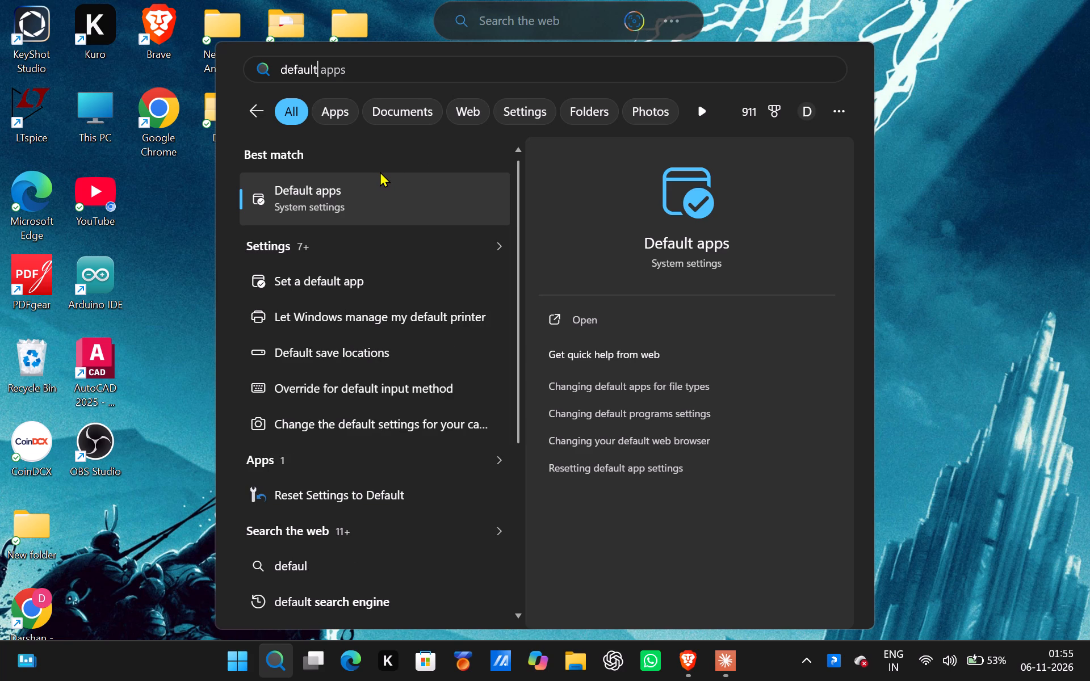
pyautogui.press('space')
pyautogui.write('br')
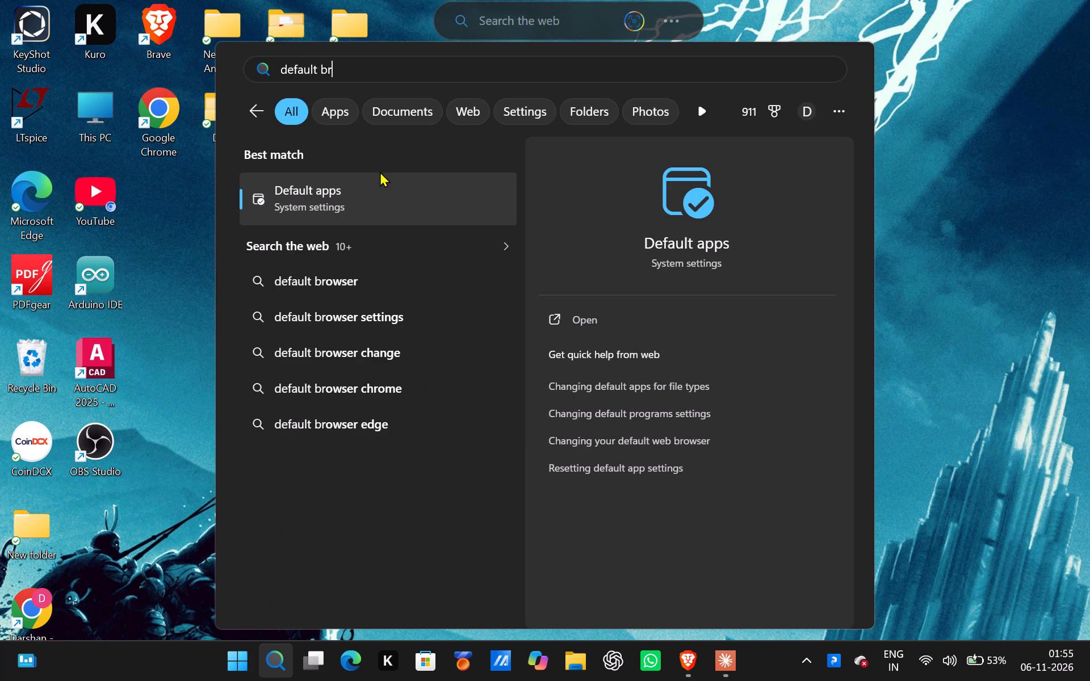
pyautogui.click(391, 270)
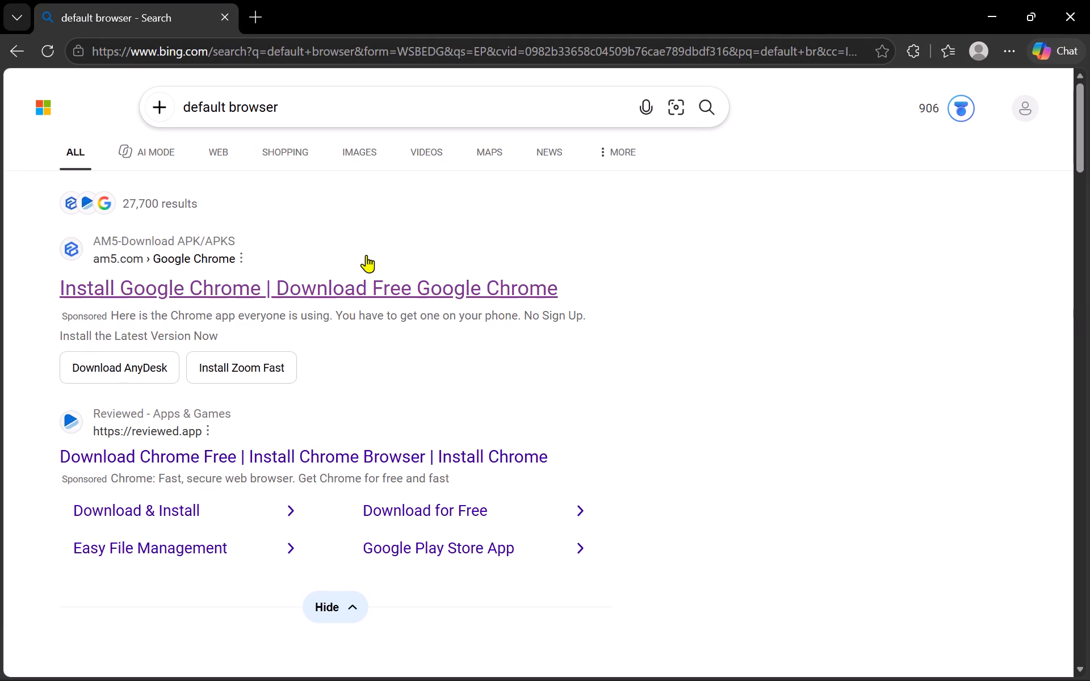
pyautogui.click(1088, 28)
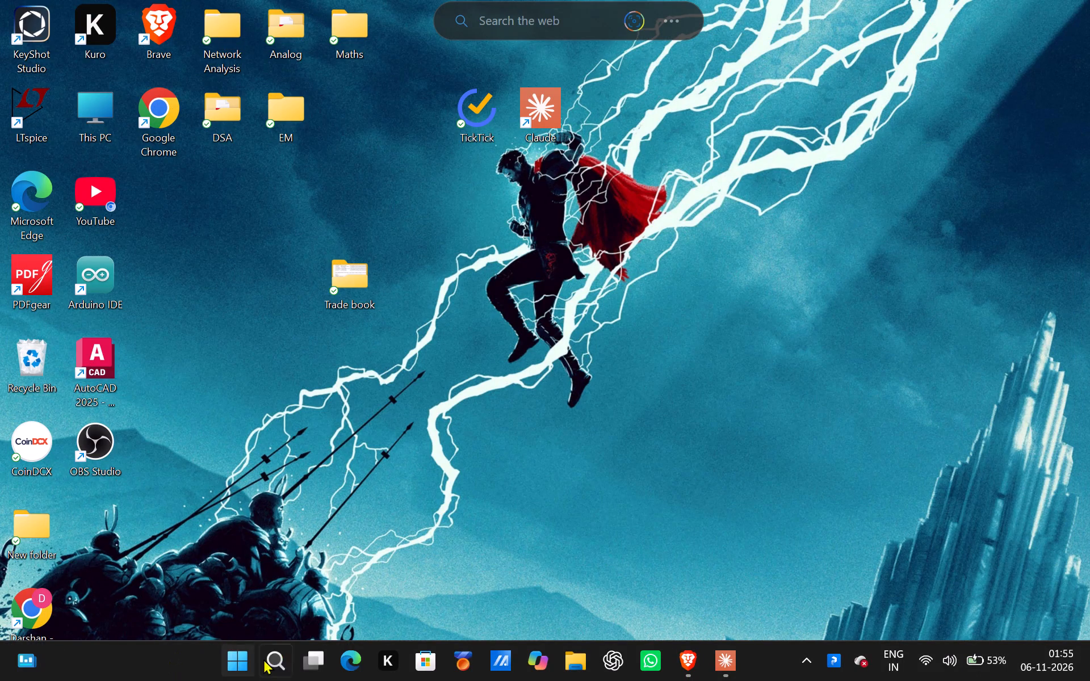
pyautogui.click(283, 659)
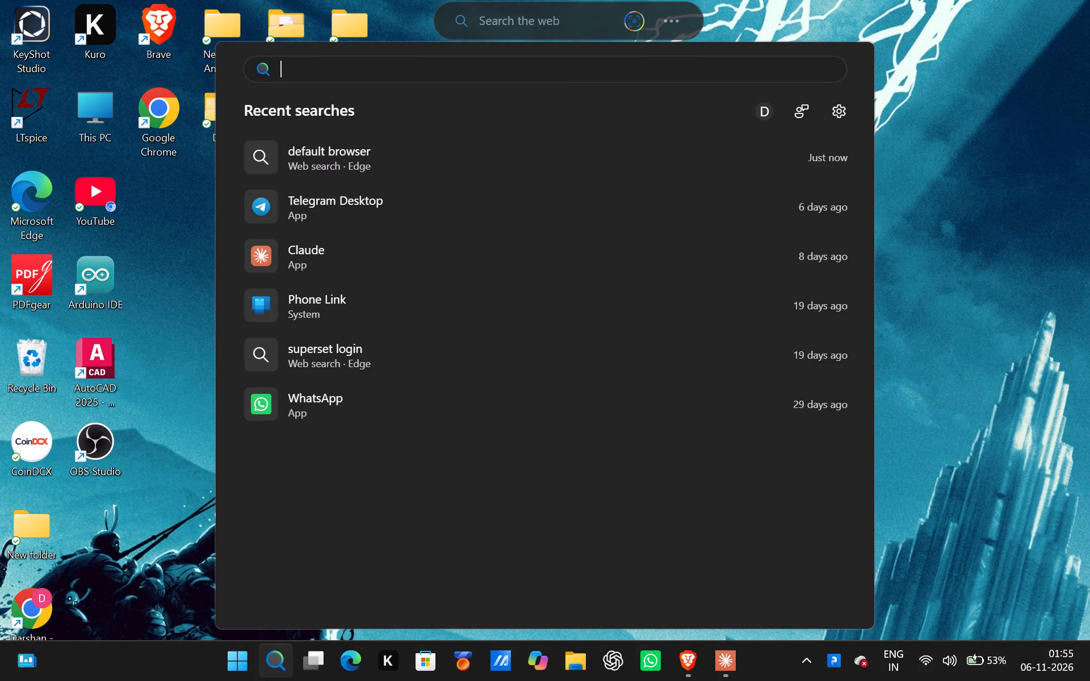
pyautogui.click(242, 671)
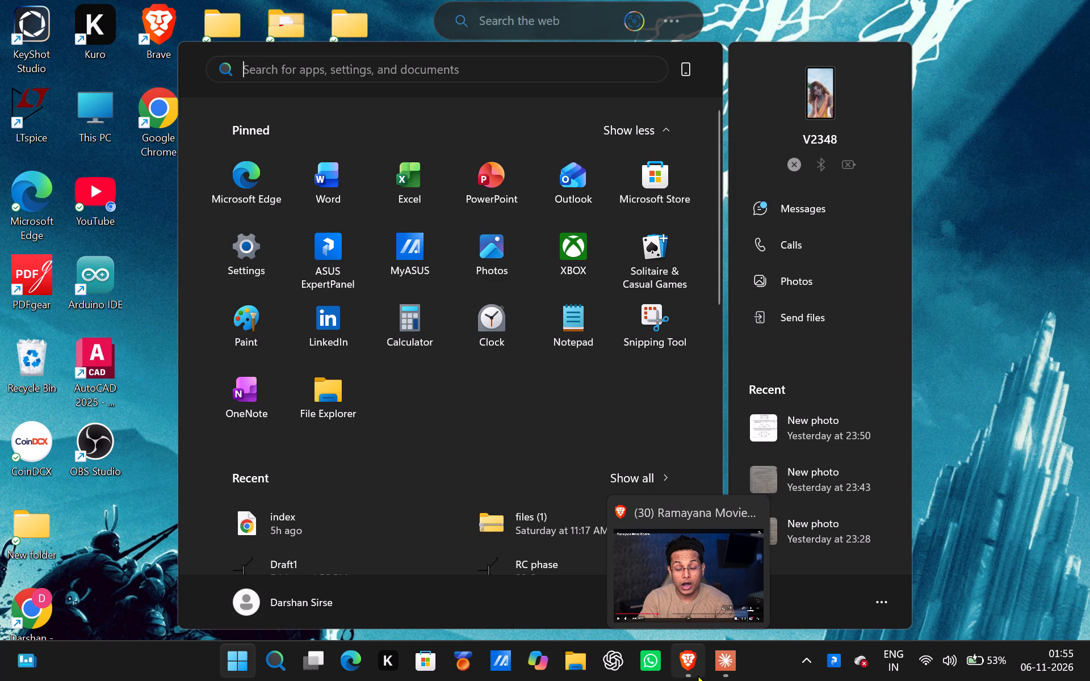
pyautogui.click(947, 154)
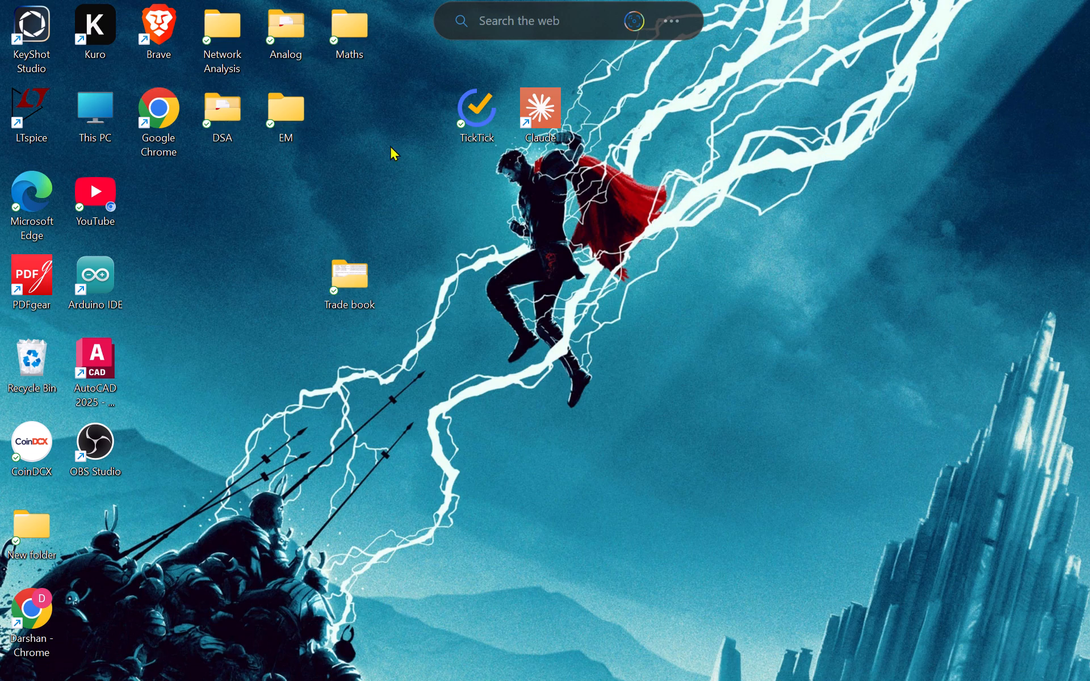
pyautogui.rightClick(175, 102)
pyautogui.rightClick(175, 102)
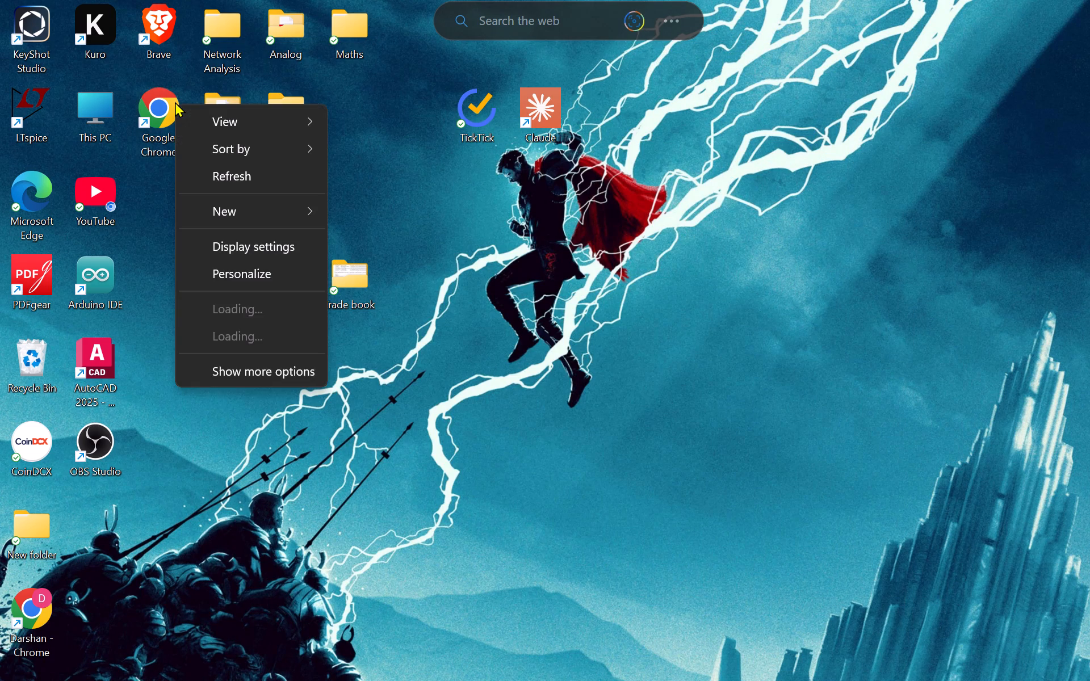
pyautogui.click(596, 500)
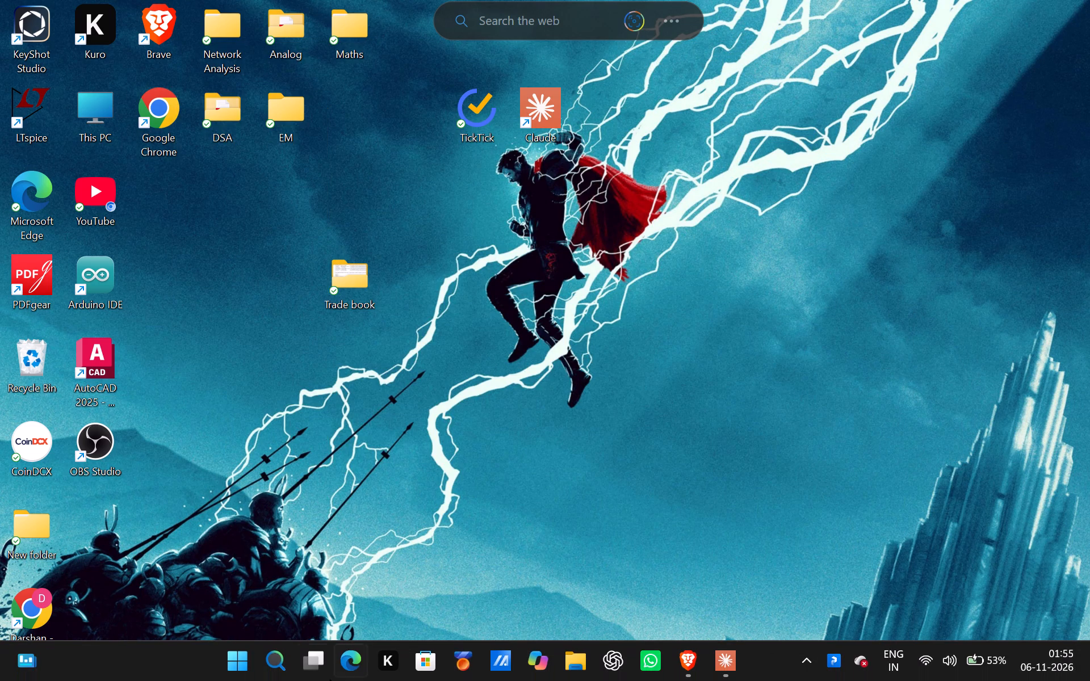
# Find the Windows Settings app through system search and open it.
pyautogui.click(278, 665)
pyautogui.press('s')
pyautogui.press('e')
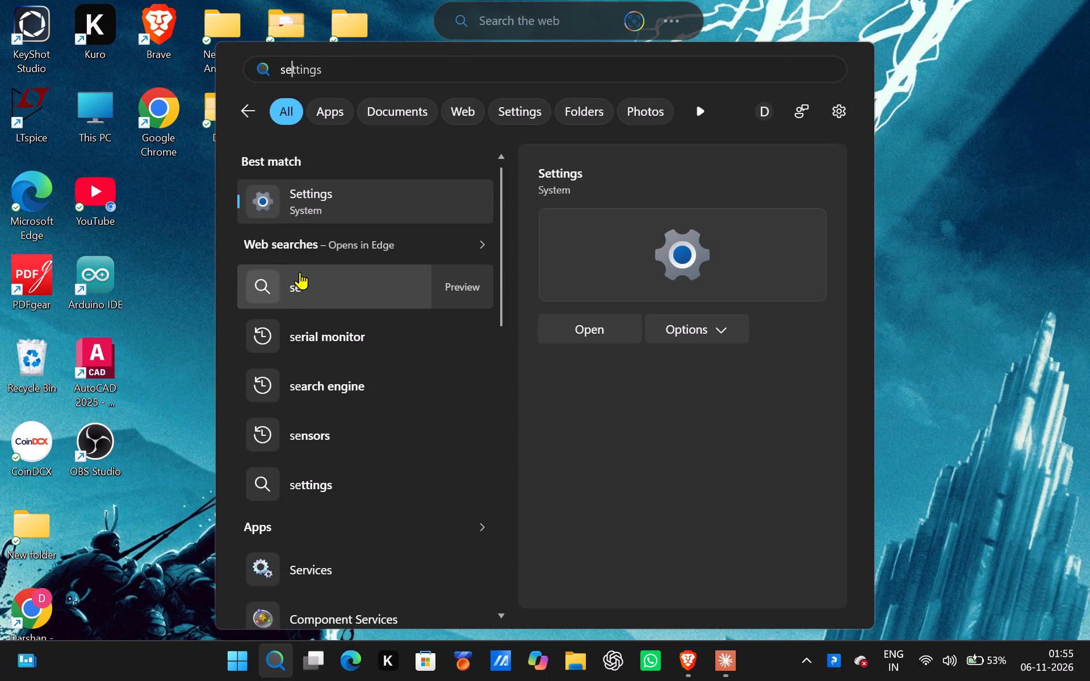
pyautogui.click(332, 204)
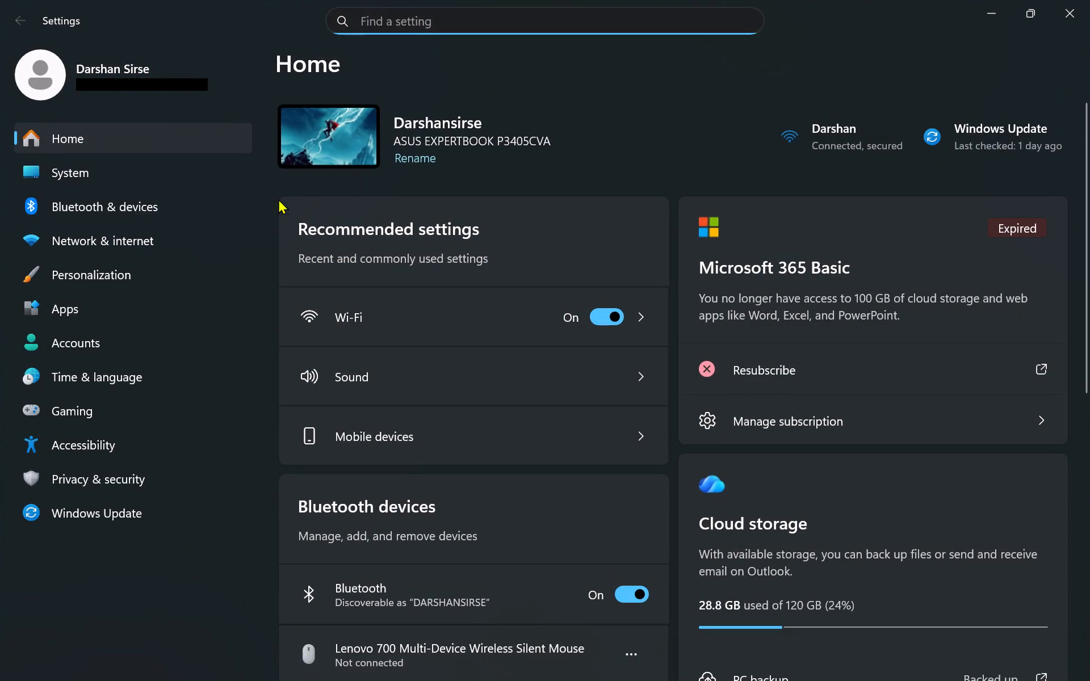
# Look through the System category in Settings for a default browser option.
pyautogui.click(135, 208)
pyautogui.click(132, 187)
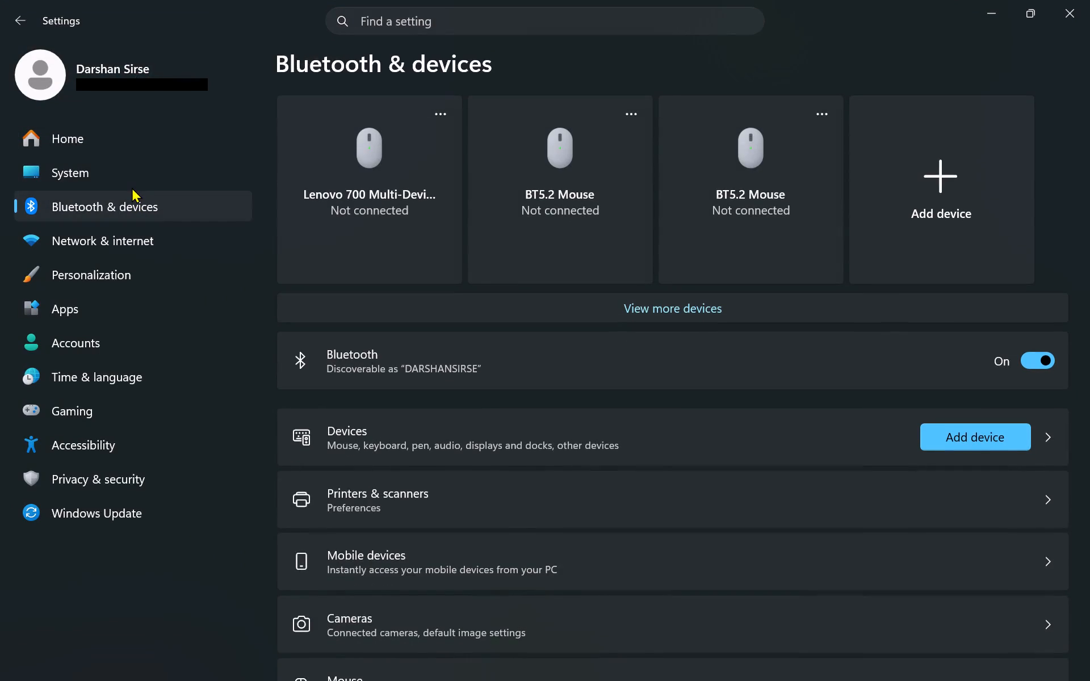
pyautogui.click(131, 177)
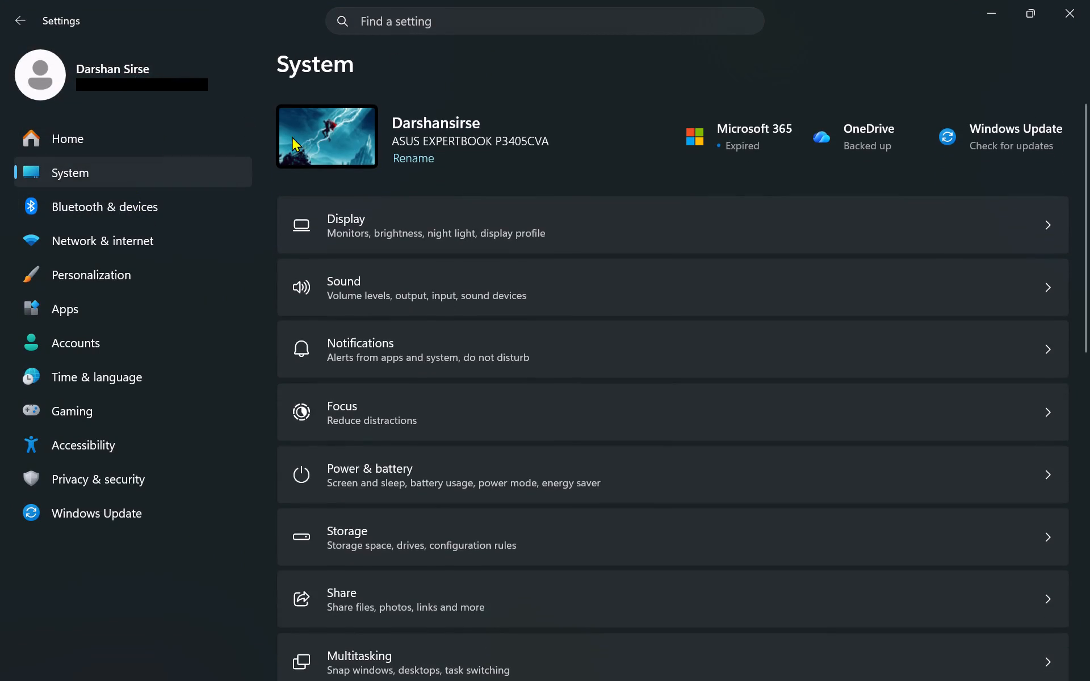
pyautogui.scroll(-8, 205, 420)
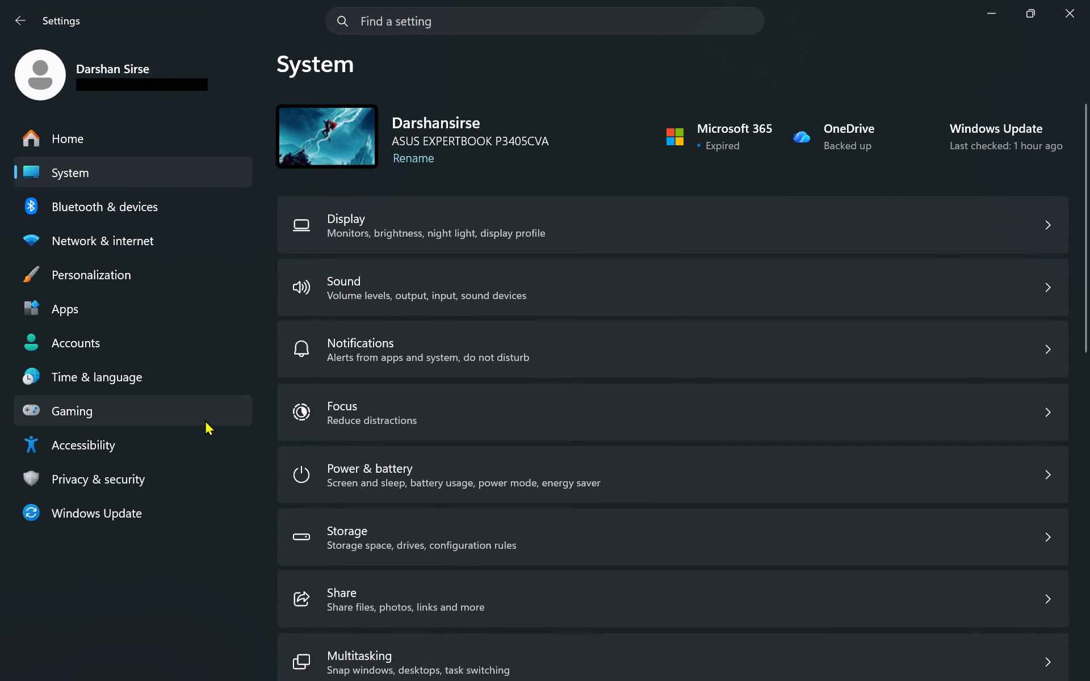
pyautogui.hscroll(2, 257, 295)
pyautogui.scroll(-8, 377, 398)
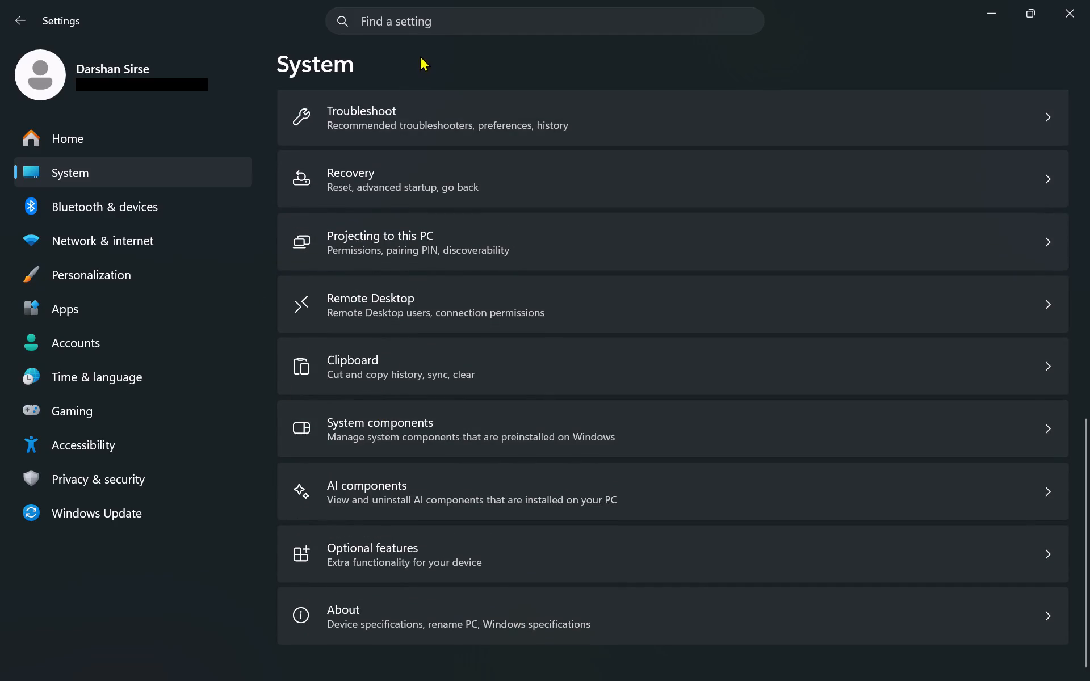
# Search Settings for "browser" and open the Default apps page.
pyautogui.click(413, 30)
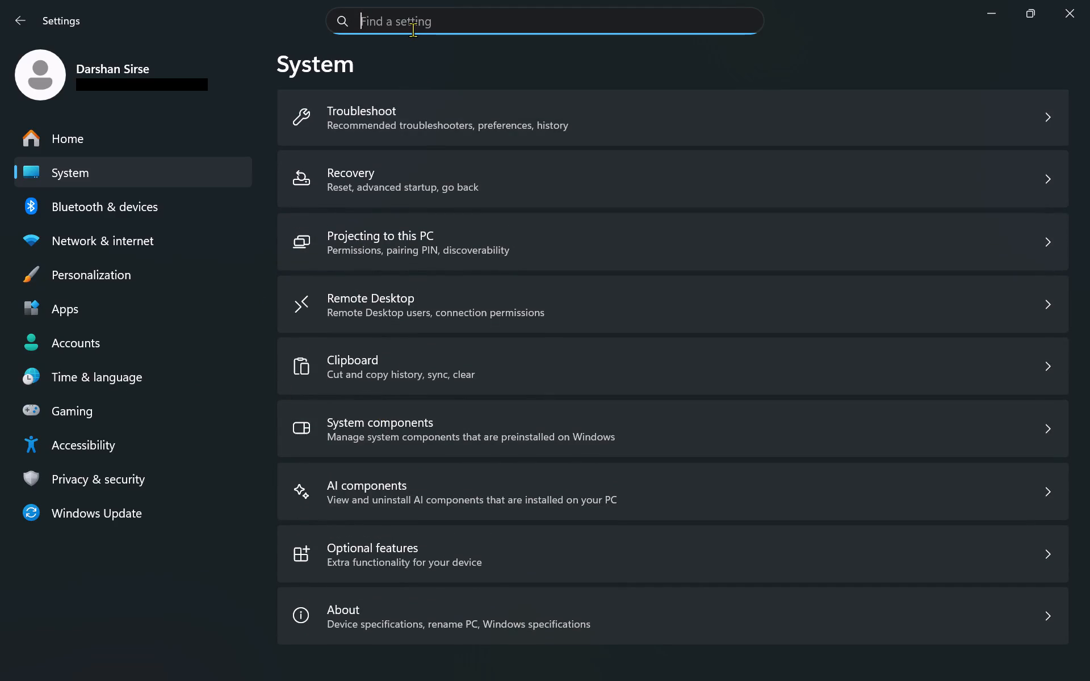
pyautogui.write('br')
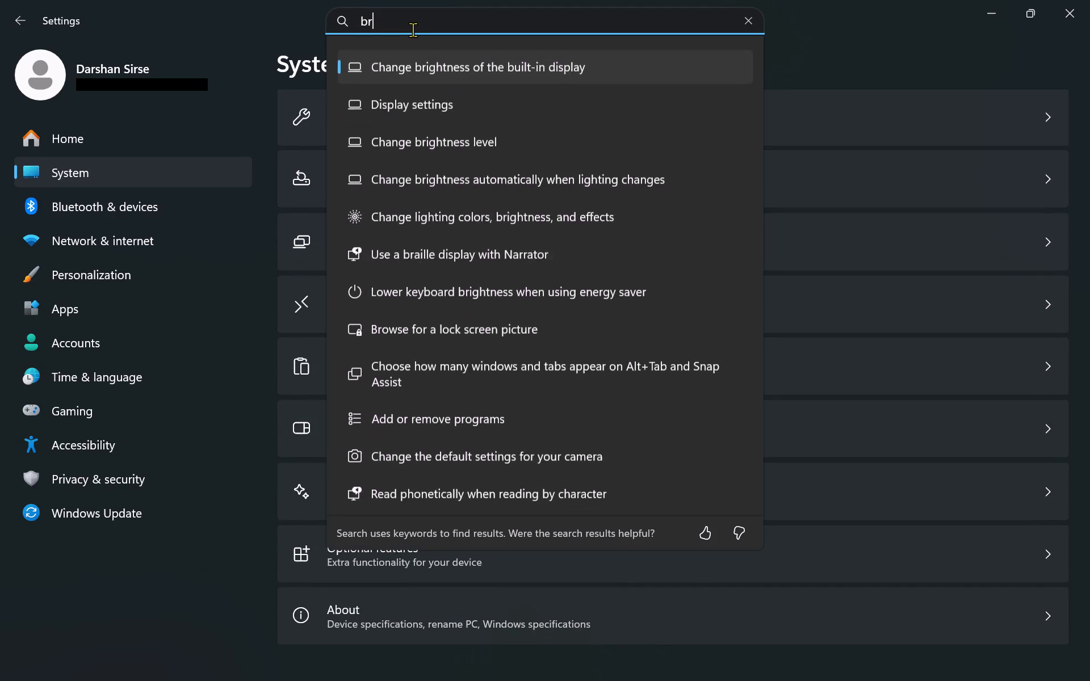
pyautogui.press('o')
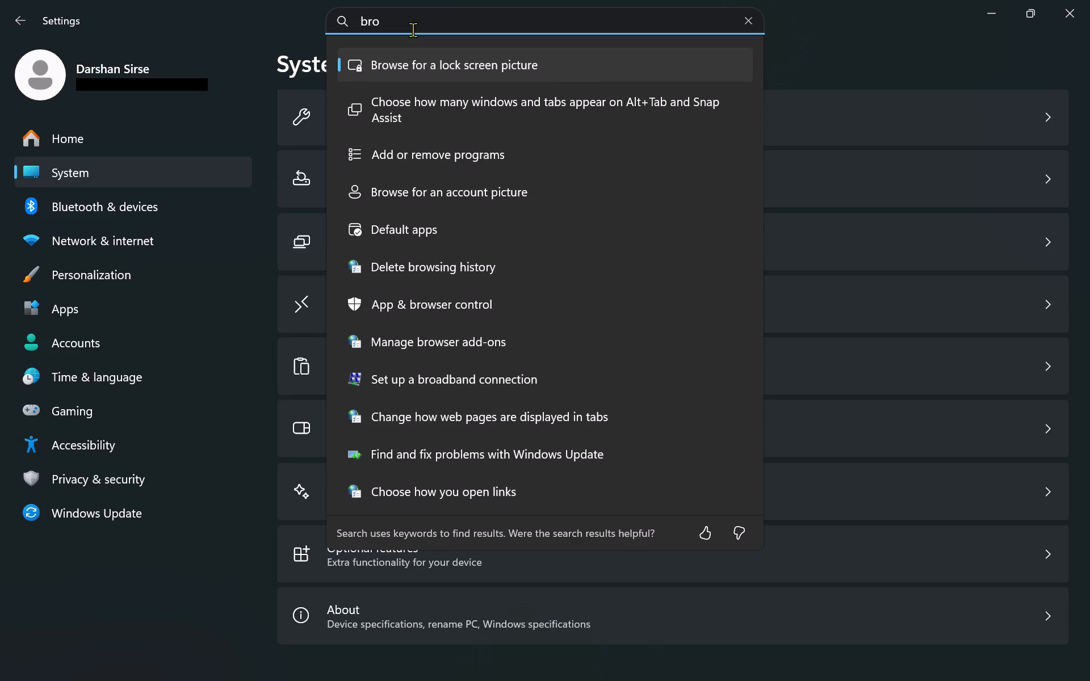
pyautogui.write('wser')
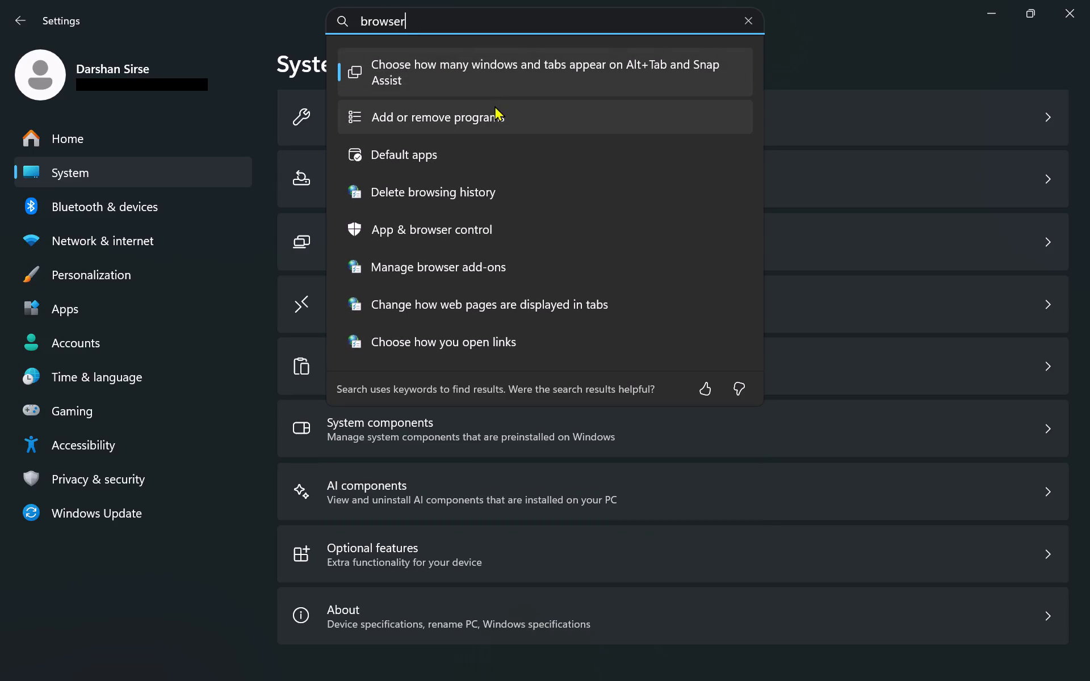
pyautogui.click(476, 150)
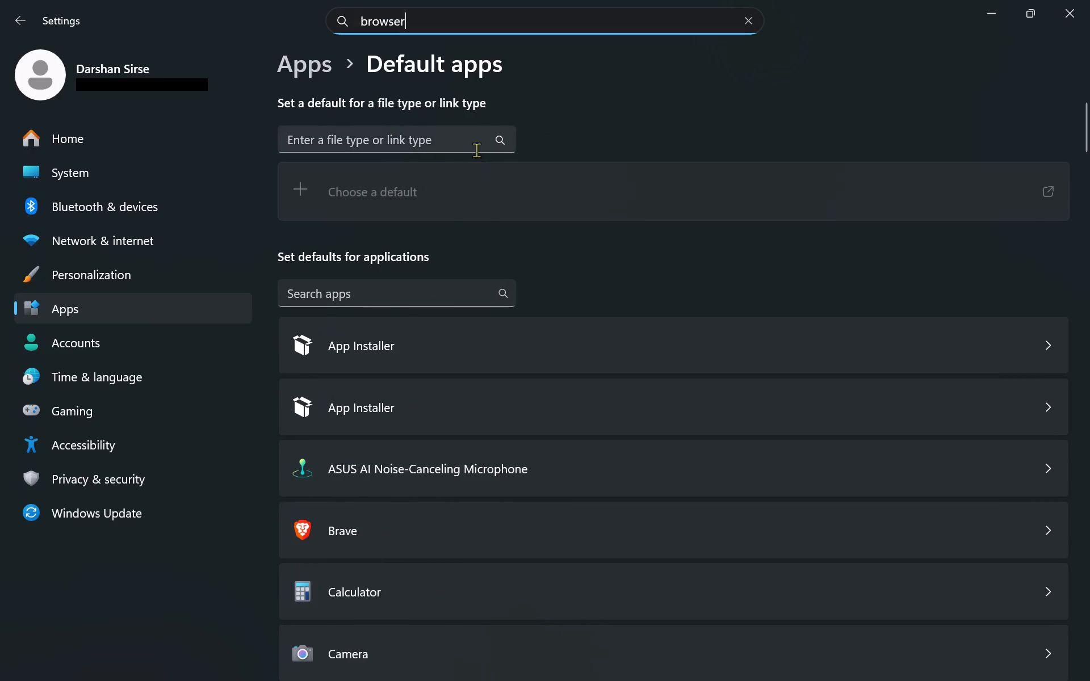
pyautogui.scroll(-9, 421, 386)
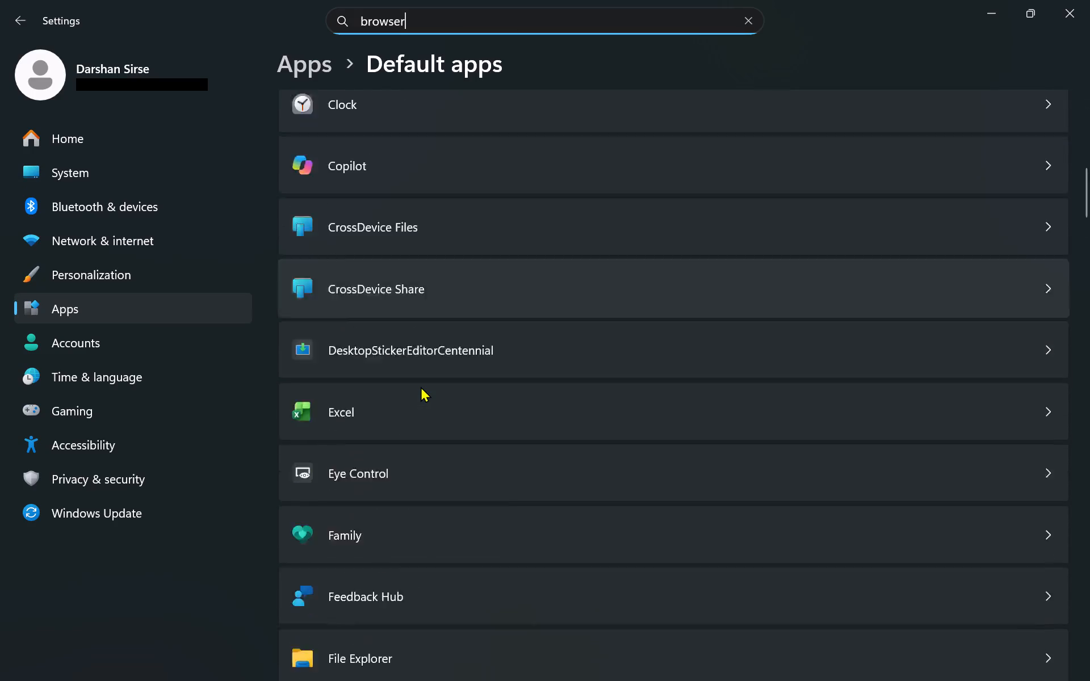
pyautogui.scroll(-8, 421, 386)
pyautogui.scroll(1, 464, 240)
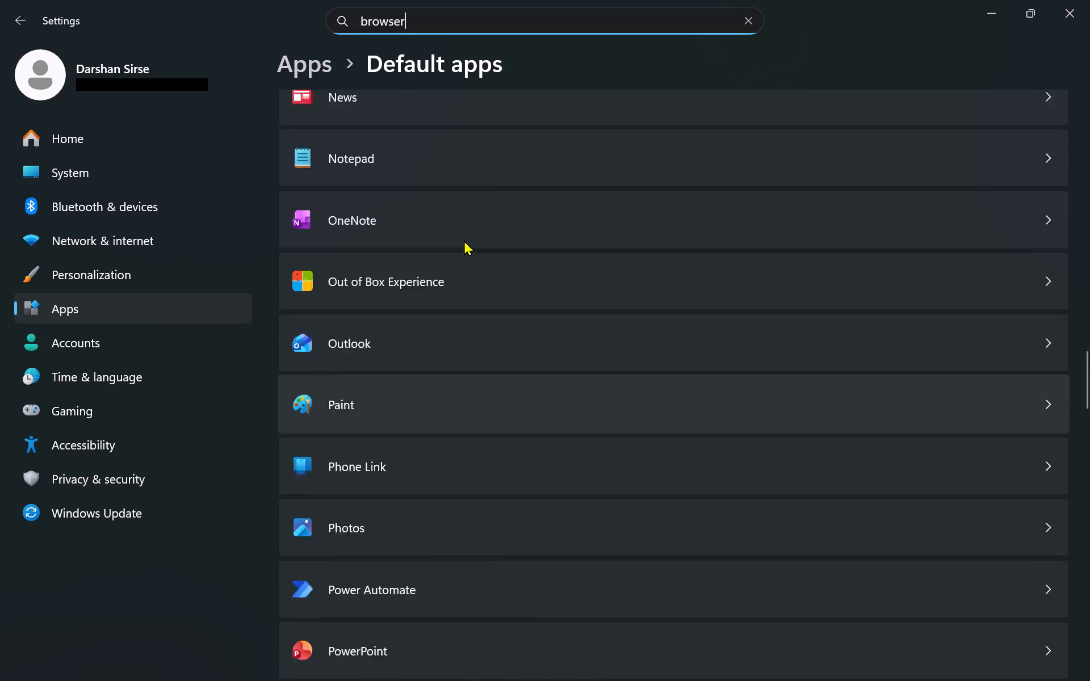
pyautogui.scroll(2, 464, 240)
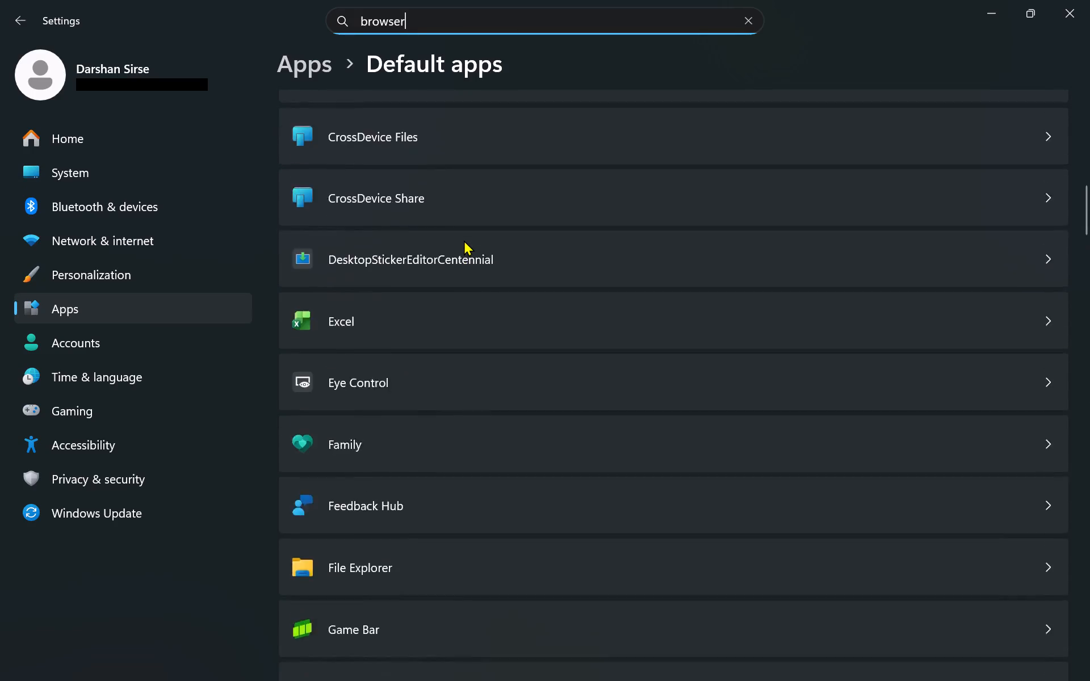
pyautogui.scroll(-3, 464, 240)
pyautogui.scroll(-2, 472, 439)
pyautogui.click(495, 514)
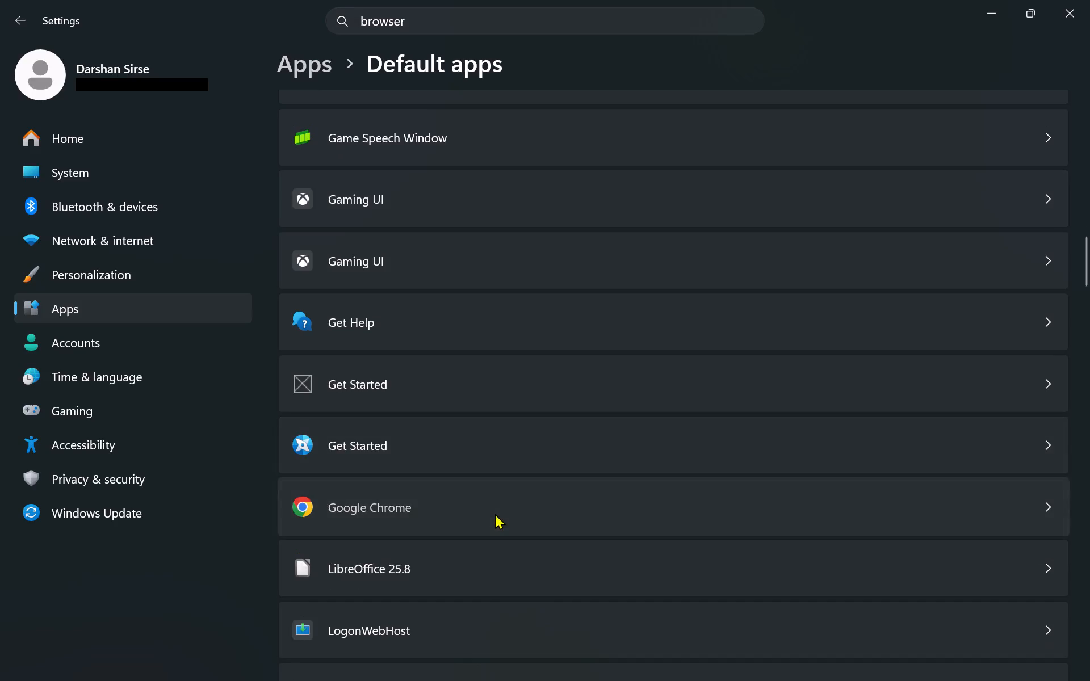
pyautogui.click(1032, 115)
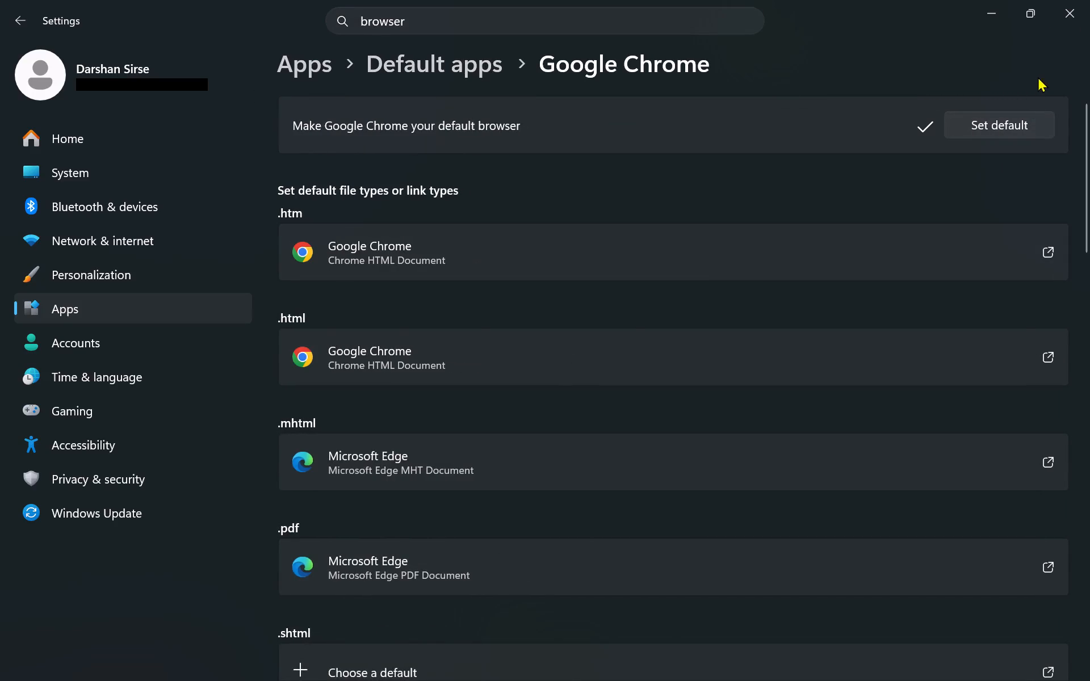
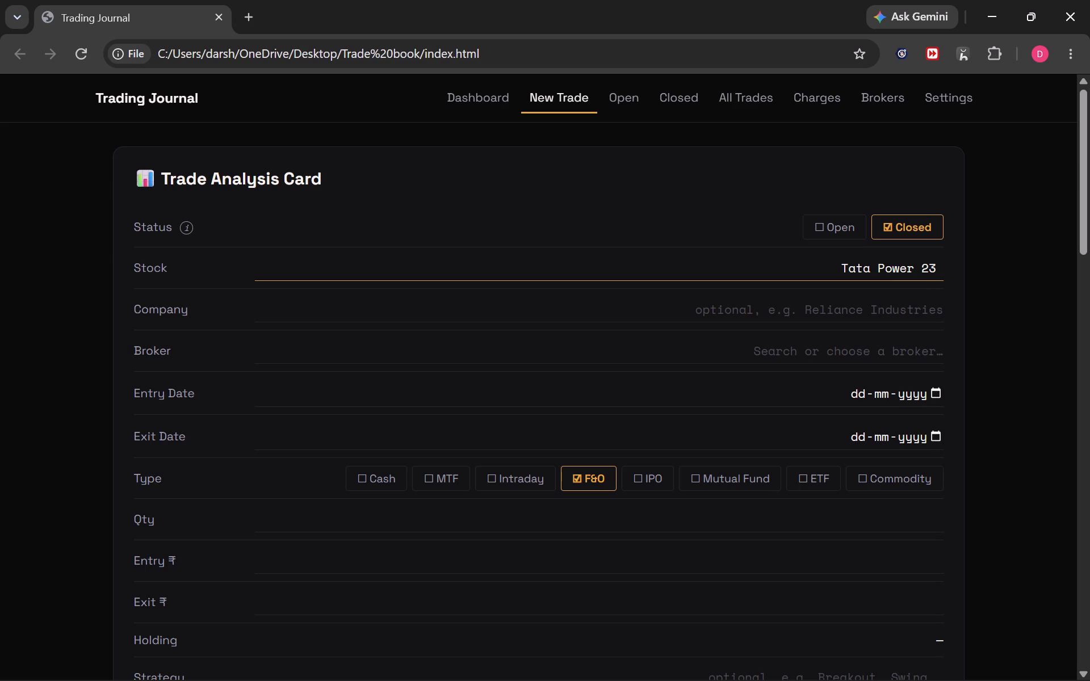
pyautogui.hotkey('shift', 'n')
pyautogui.write('ov')
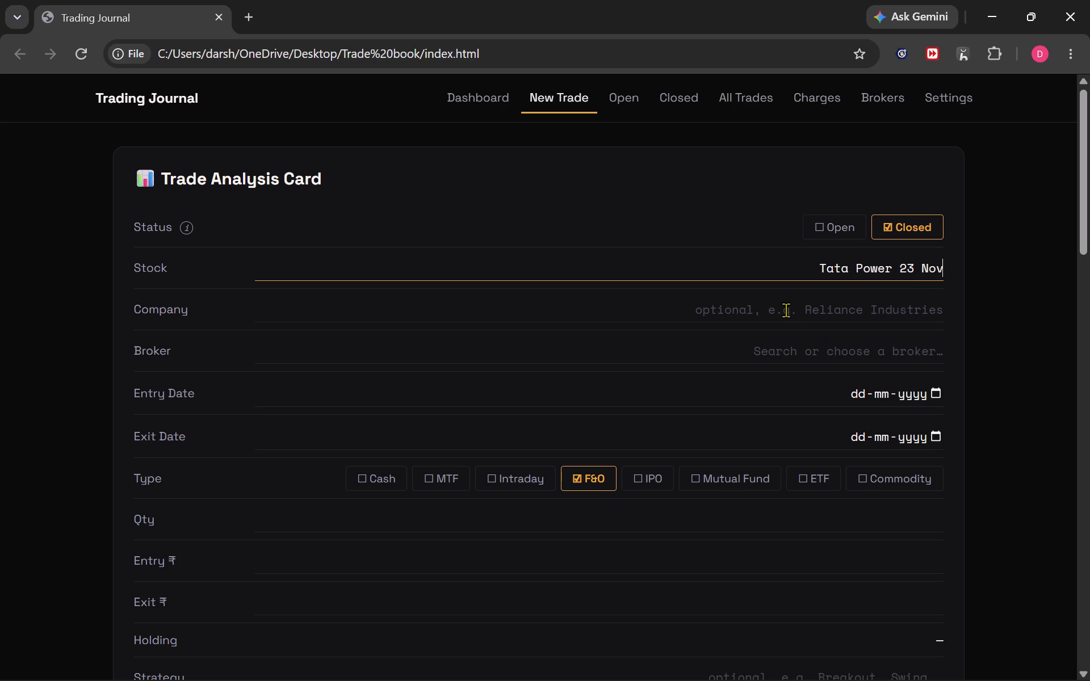
# Set the trade's entry date to 05-11-2026.
pyautogui.click(861, 398)
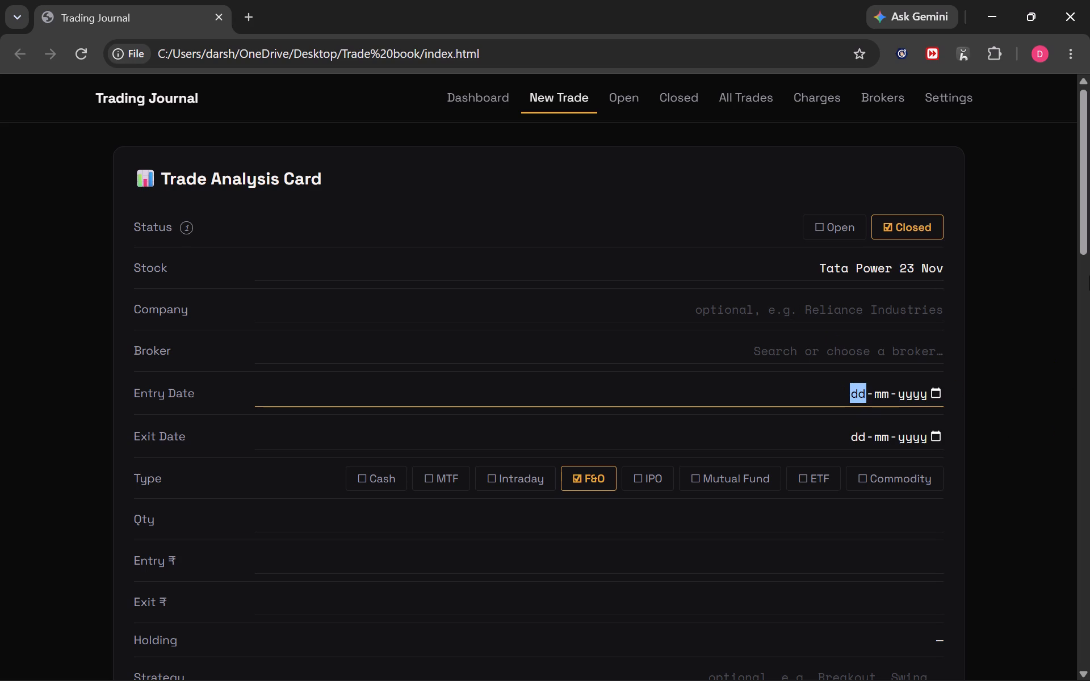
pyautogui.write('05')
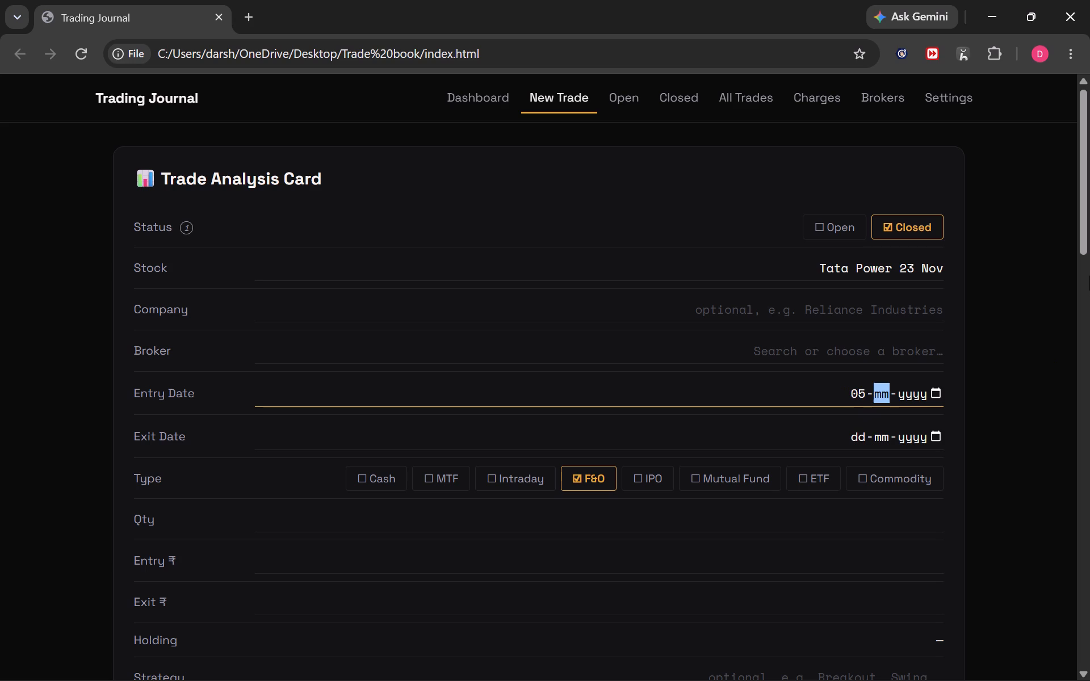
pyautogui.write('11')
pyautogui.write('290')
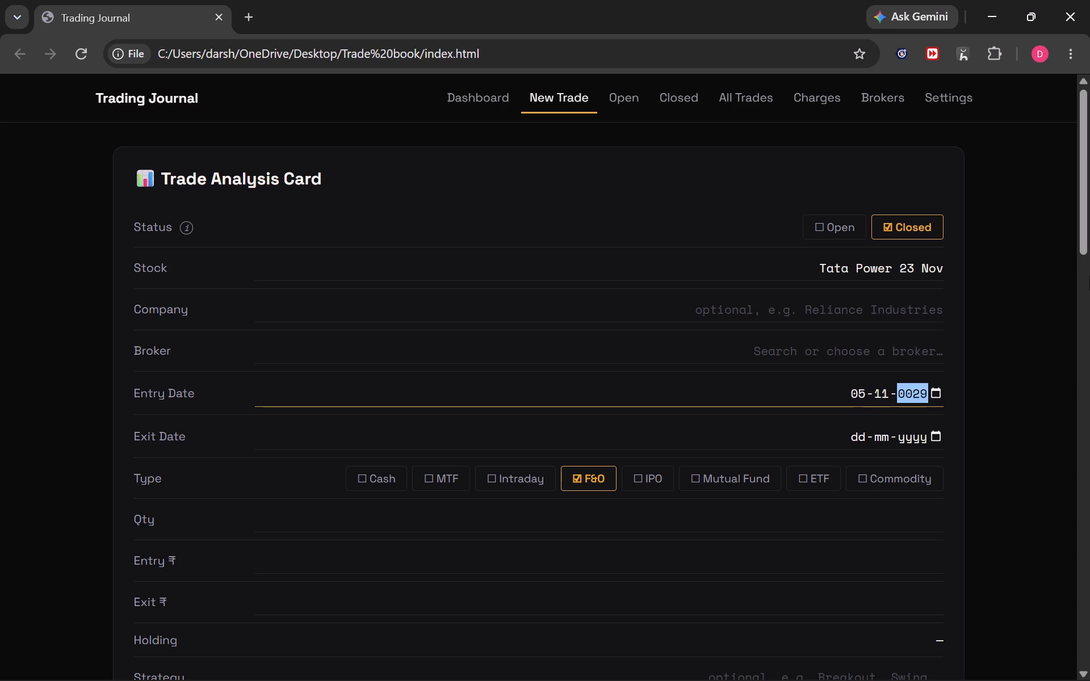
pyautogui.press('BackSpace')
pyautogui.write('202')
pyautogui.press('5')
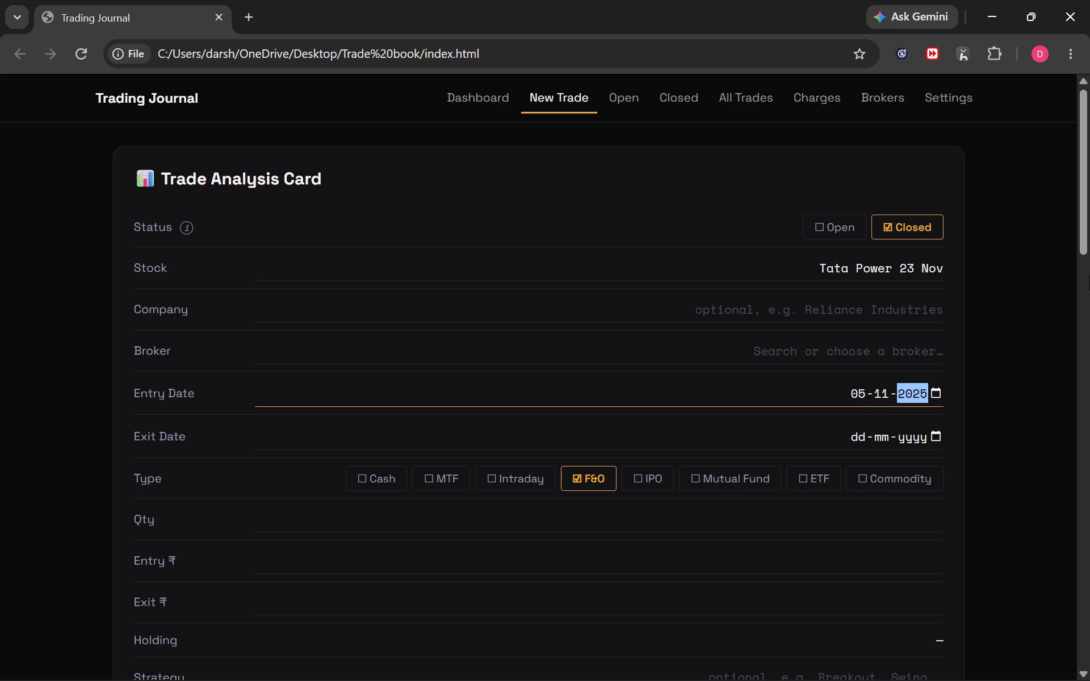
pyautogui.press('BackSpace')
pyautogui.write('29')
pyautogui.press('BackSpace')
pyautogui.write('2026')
# Set the trade's exit date to 05-11-2026.
pyautogui.click(862, 444)
pyautogui.press('0')
pyautogui.press('5')
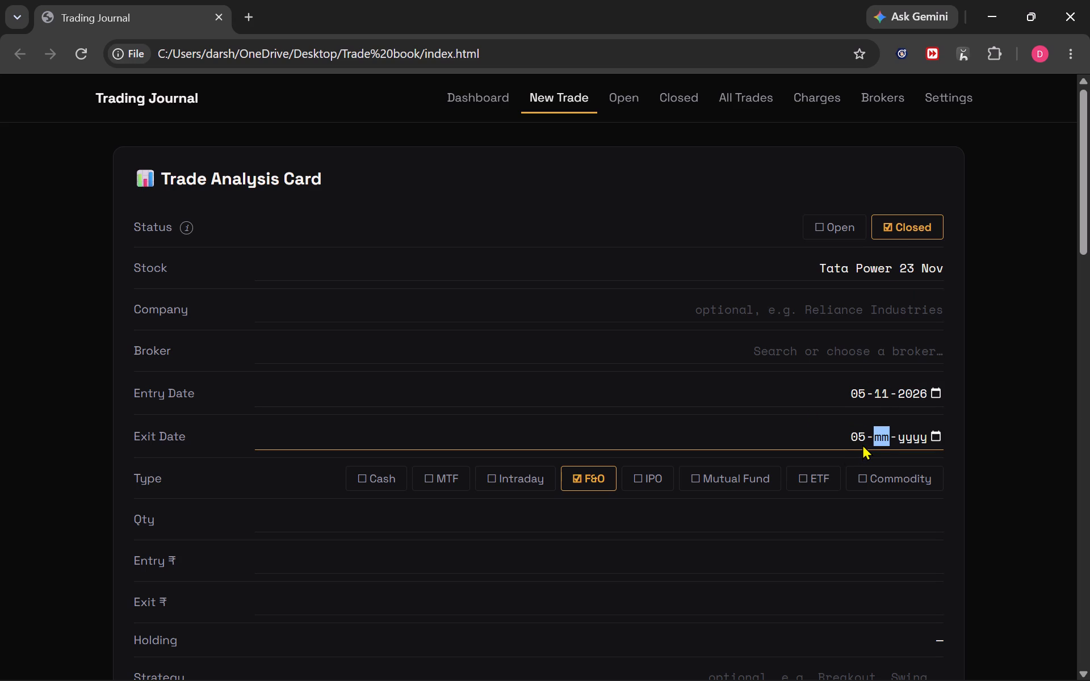
pyautogui.press('2')
pyautogui.press('BackSpace')
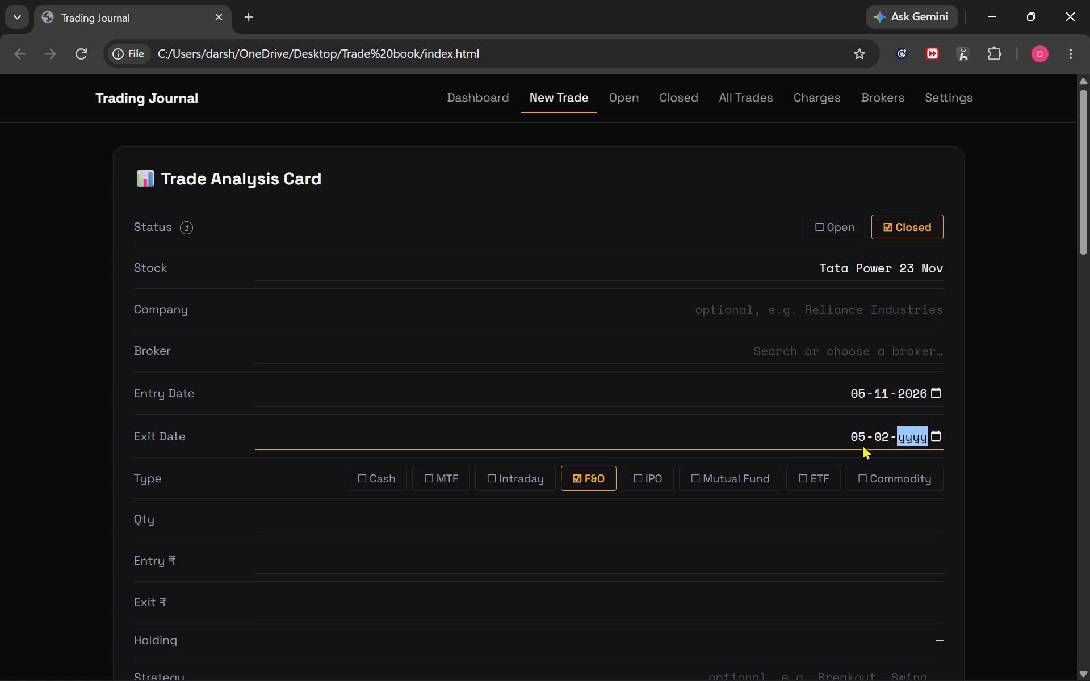
pyautogui.click(887, 428)
pyautogui.press('1')
pyautogui.press('1')
pyautogui.write('202')
pyautogui.press('6')
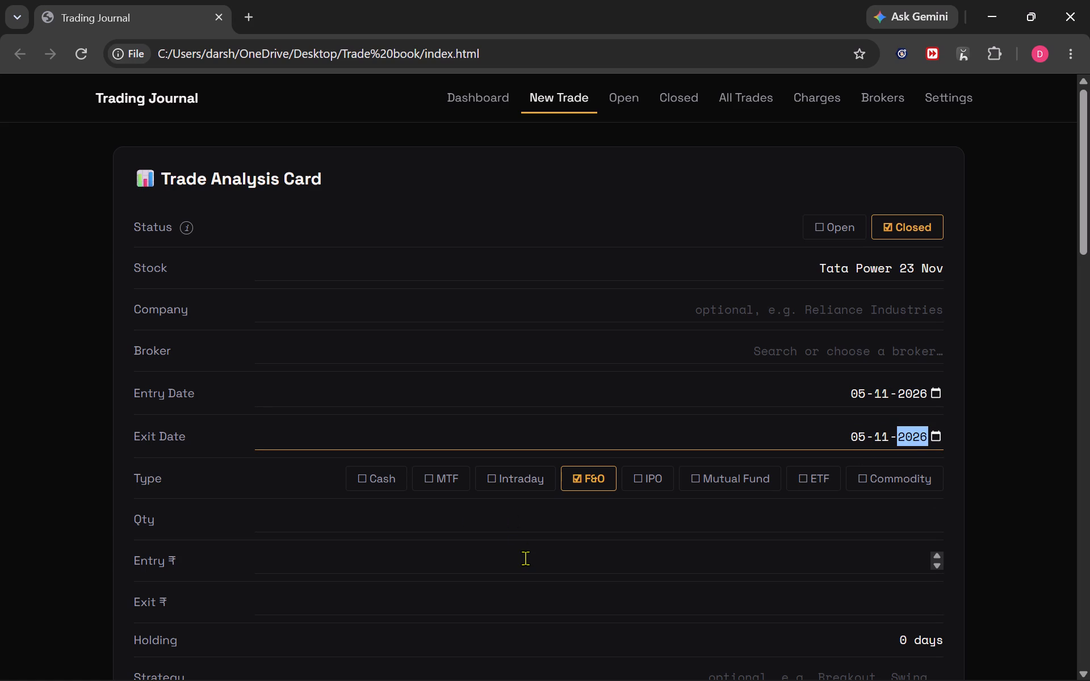
# Set the trade's quantity to 1450.
pyautogui.scroll(-1, 525, 558)
pyautogui.click(660, 540)
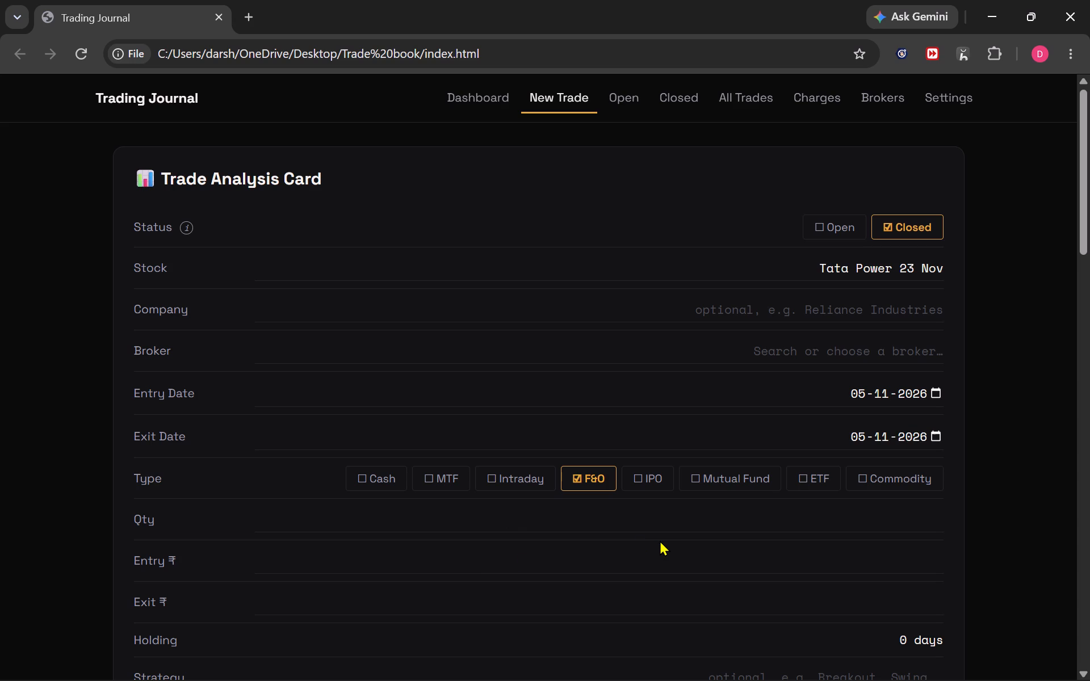
pyautogui.scroll(-1, 660, 540)
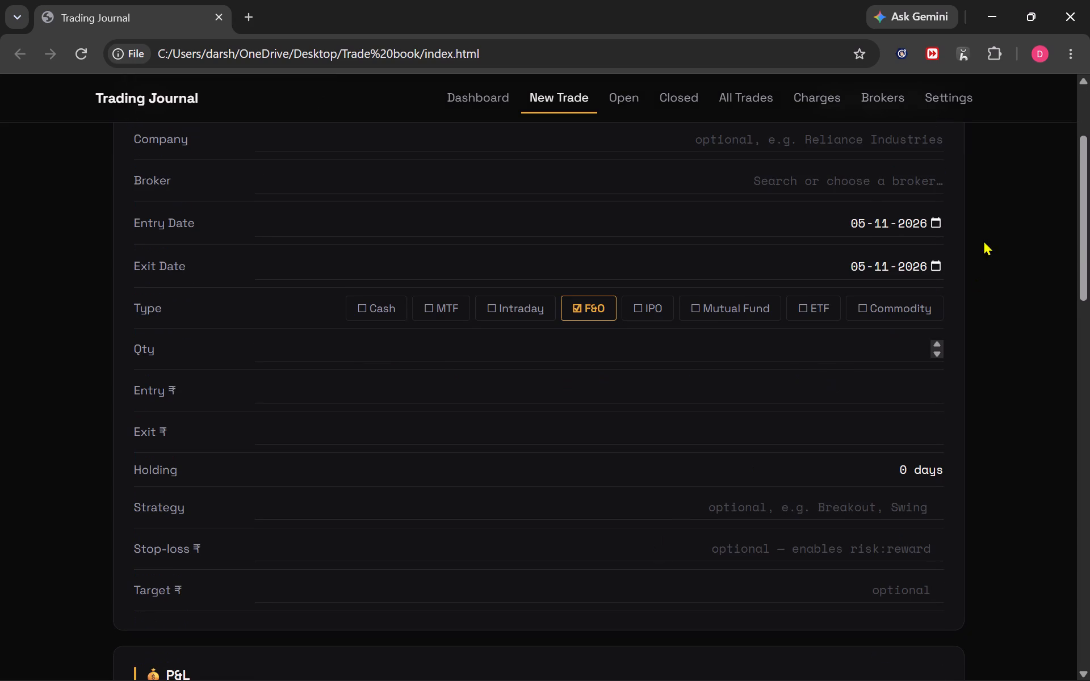
pyautogui.click(848, 360)
pyautogui.click(850, 356)
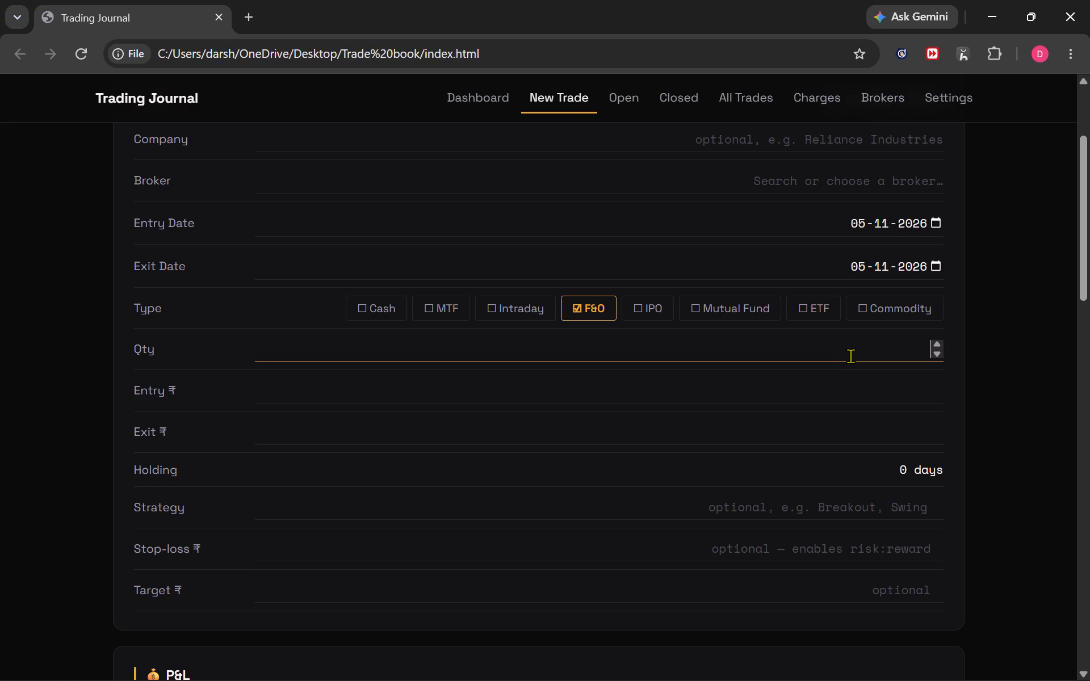
pyautogui.write('145')
pyautogui.press('0')
# Set the trade's entry price to ₹12.45 and its exit price to ₹12.35.
pyautogui.click(821, 396)
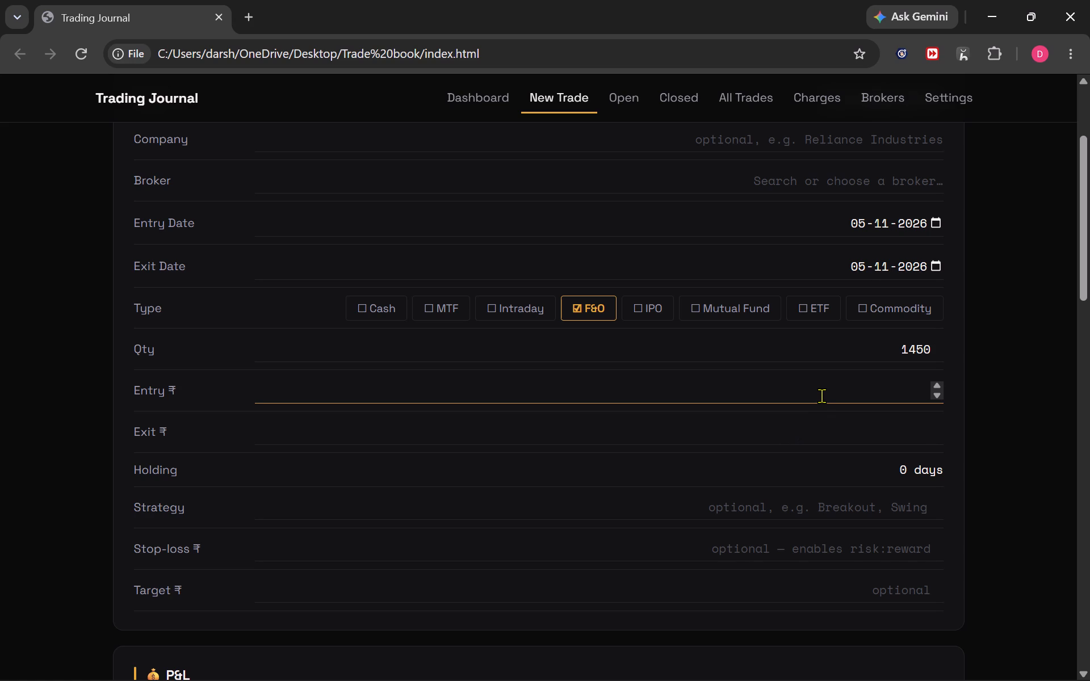
pyautogui.write('12')
pyautogui.press('.')
pyautogui.write('45')
pyautogui.click(880, 424)
pyautogui.write('12.')
pyautogui.write('35')
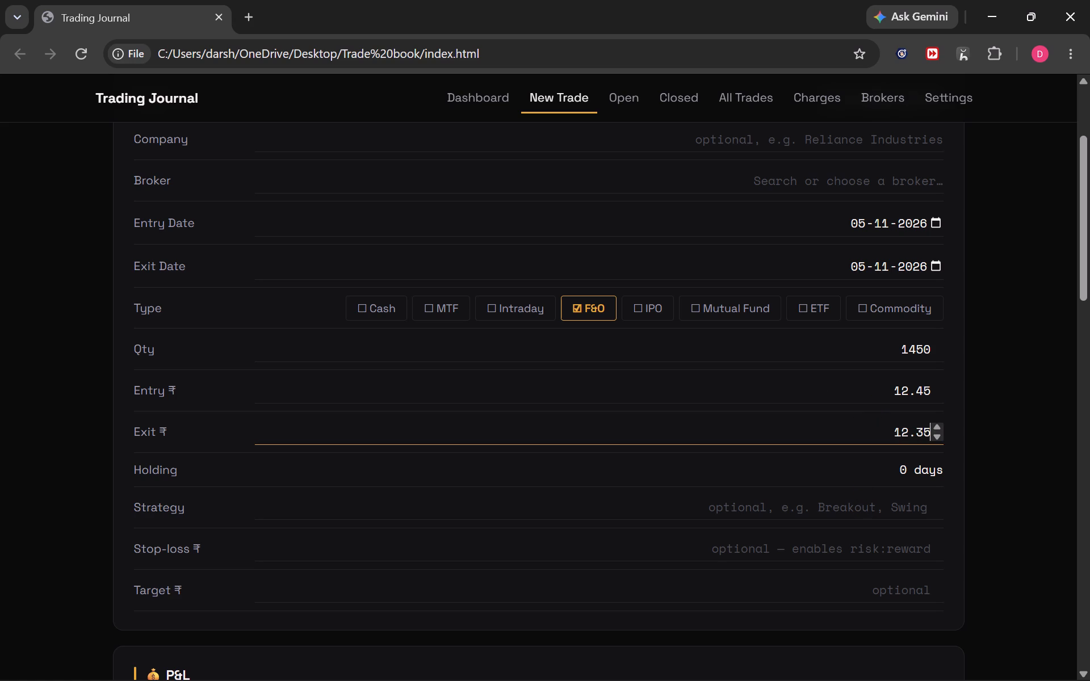
pyautogui.click(1016, 464)
# Fill in the trade's charges in the P&L section with brokerage of ₹20 and government taxes of ₹46.
pyautogui.scroll(-3, 1016, 464)
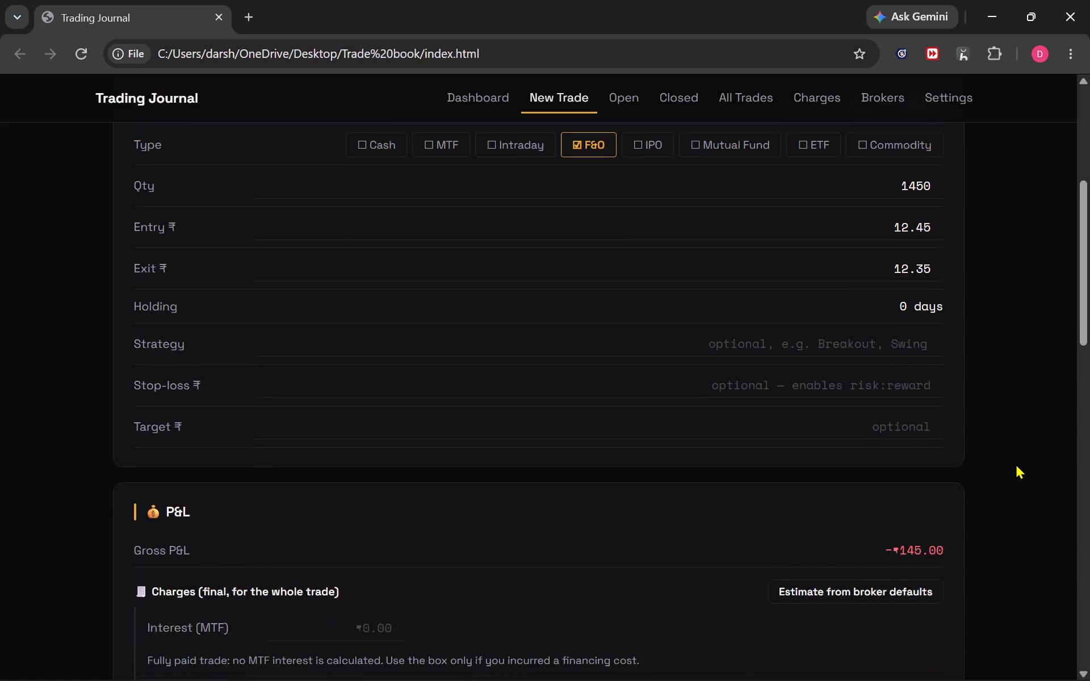
pyautogui.scroll(-1, 1016, 464)
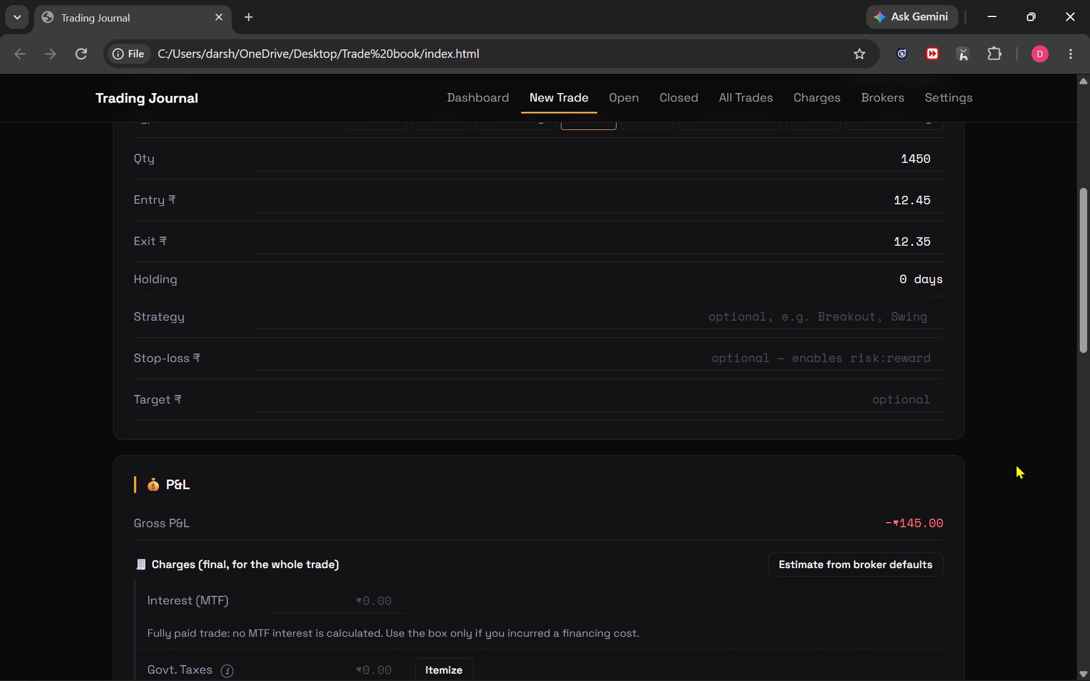
pyautogui.scroll(-1, 616, 379)
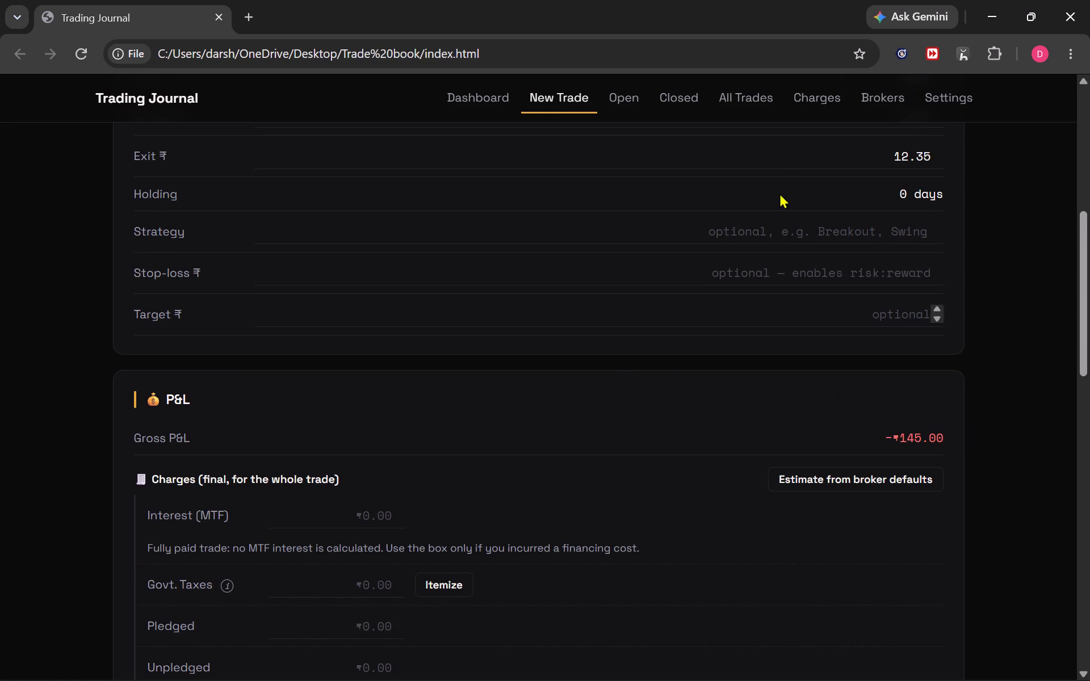
pyautogui.scroll(-2, 531, 412)
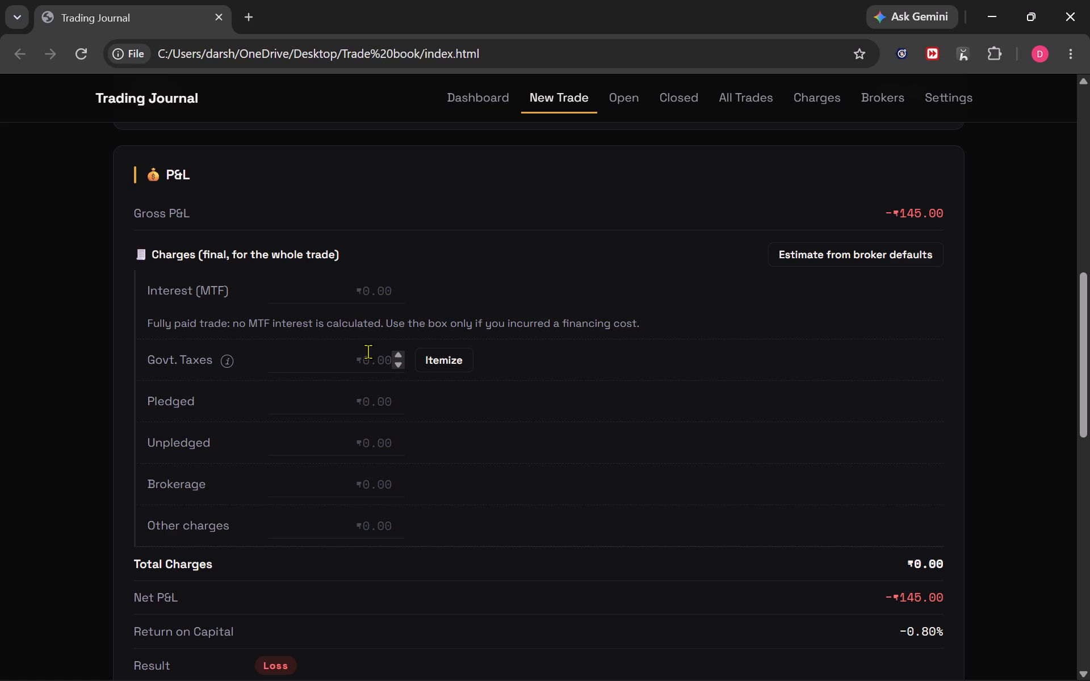
pyautogui.scroll(11, 562, 229)
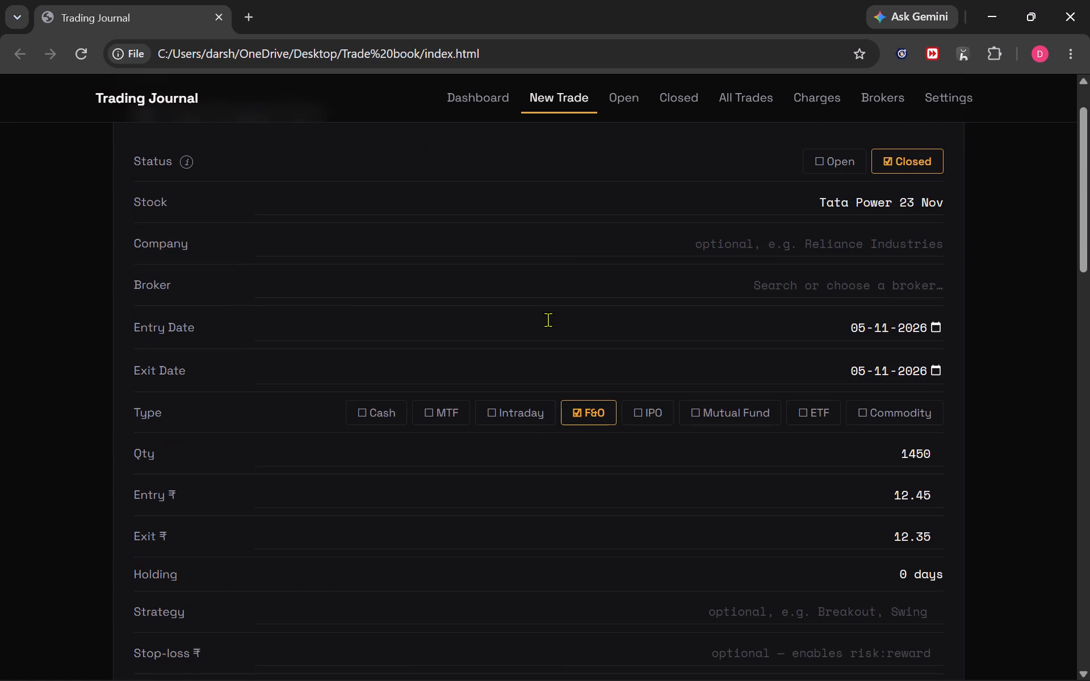
pyautogui.click(855, 350)
pyautogui.click(539, 421)
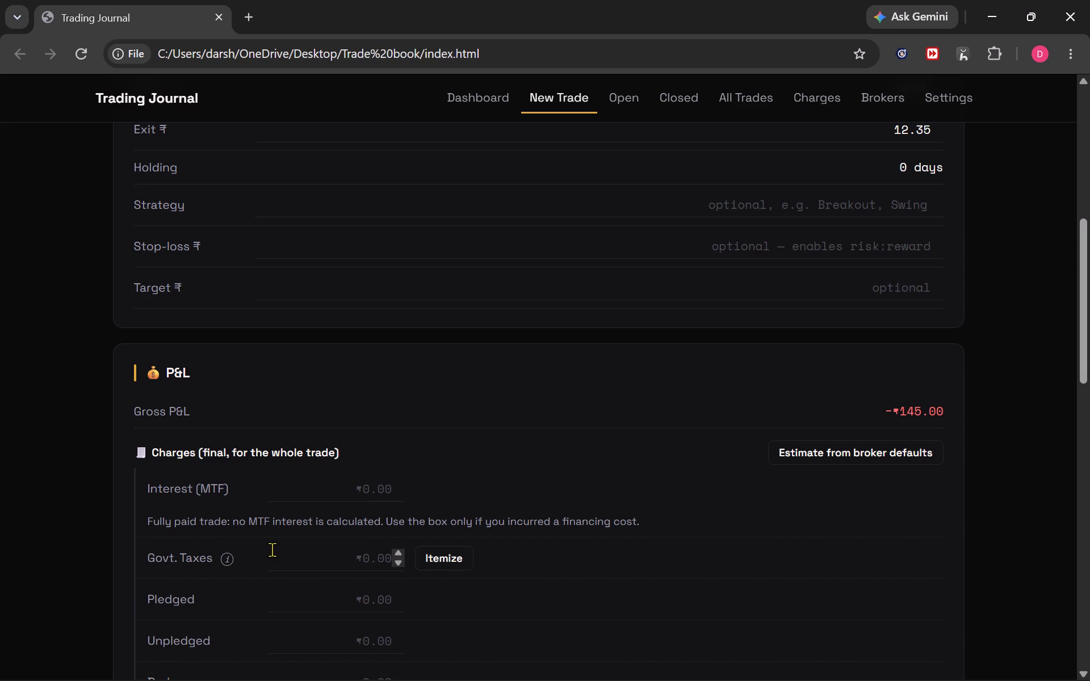
pyautogui.scroll(-1, 373, 561)
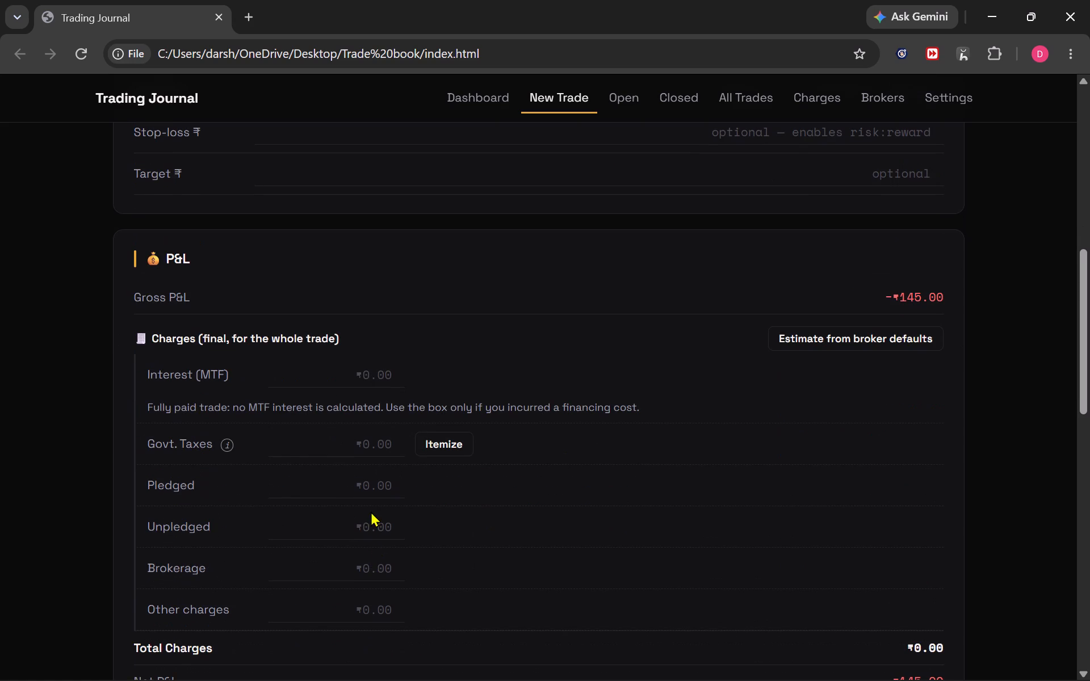
pyautogui.click(358, 565)
pyautogui.write('20')
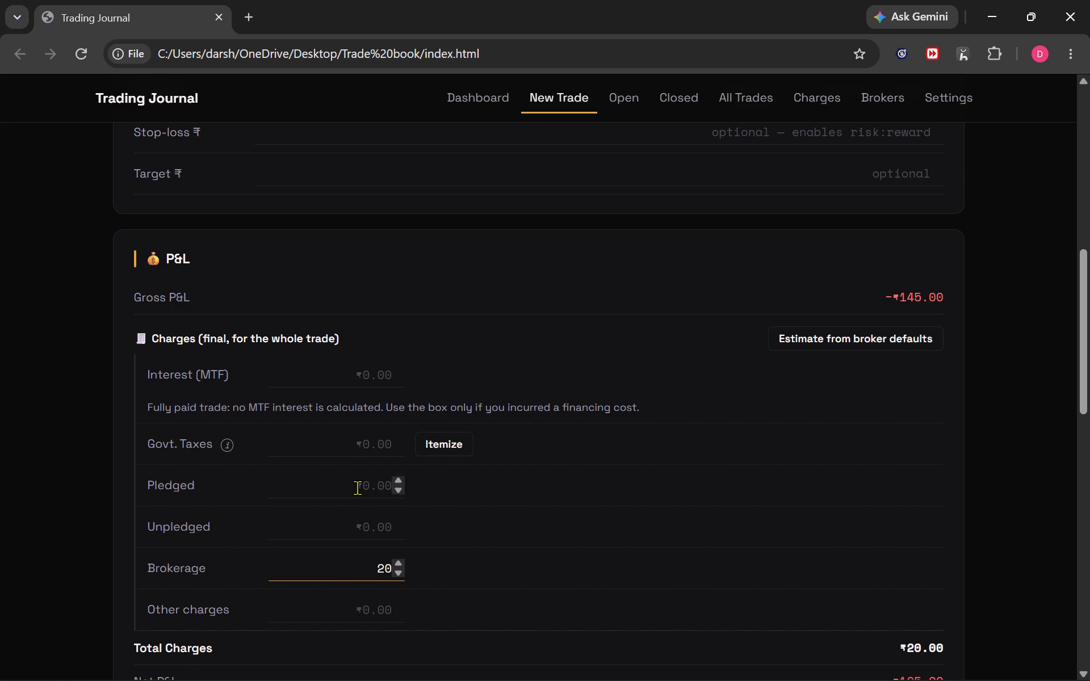
pyautogui.click(372, 446)
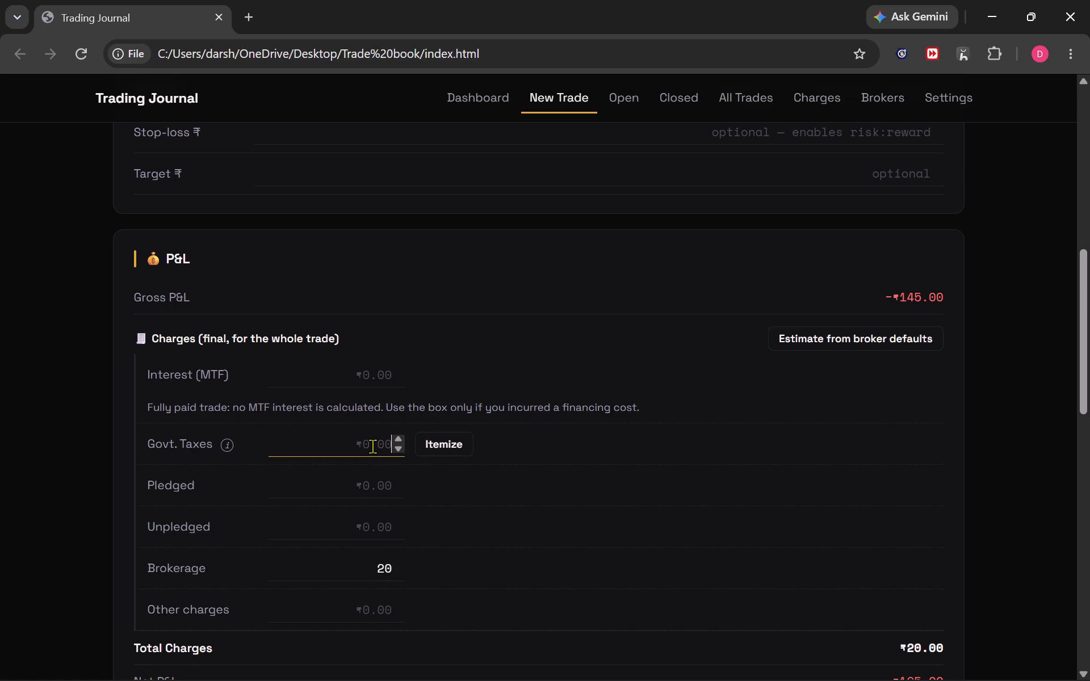
pyautogui.write('46')
# Complete the government taxes amount in the Tata Power trade's charges as ₹46.04.
pyautogui.press('.')
pyautogui.write('04')
pyautogui.click(497, 466)
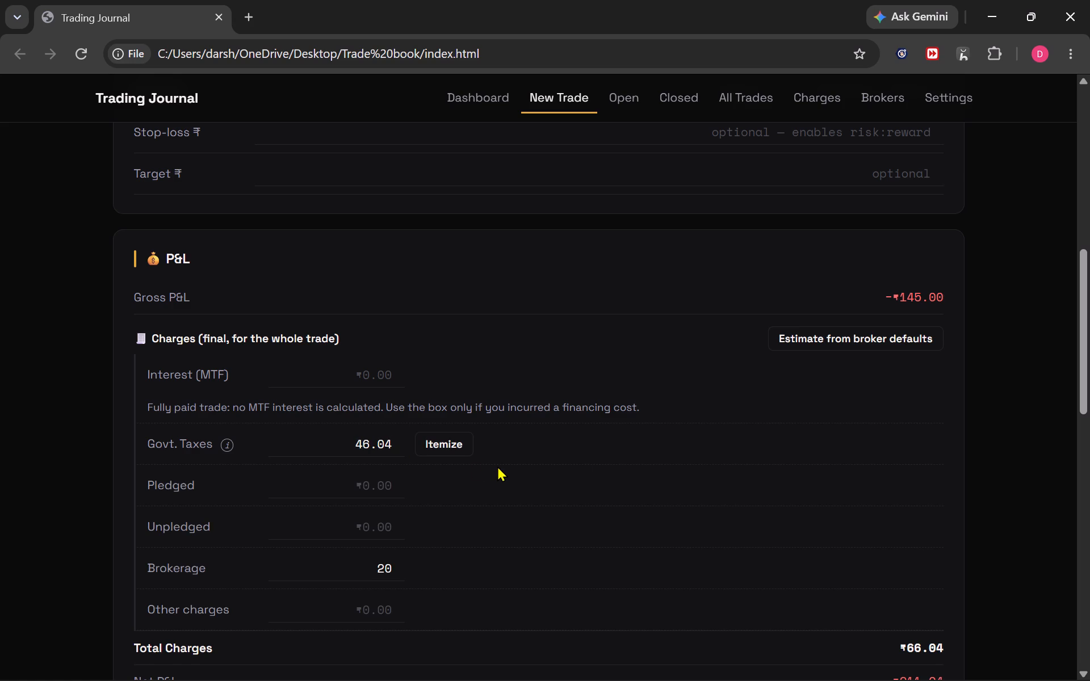
# Review the trade's total charges, net P&L and return on capital, along with the own capital and other MTF details.
pyautogui.scroll(-3, 497, 466)
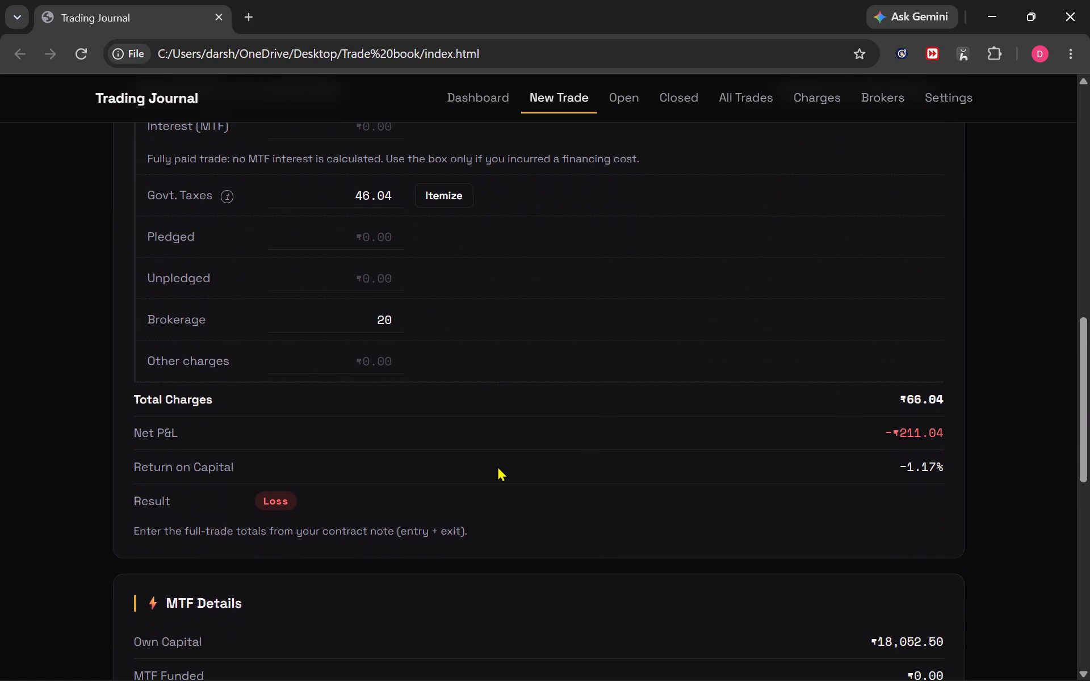
pyautogui.scroll(-1, 497, 466)
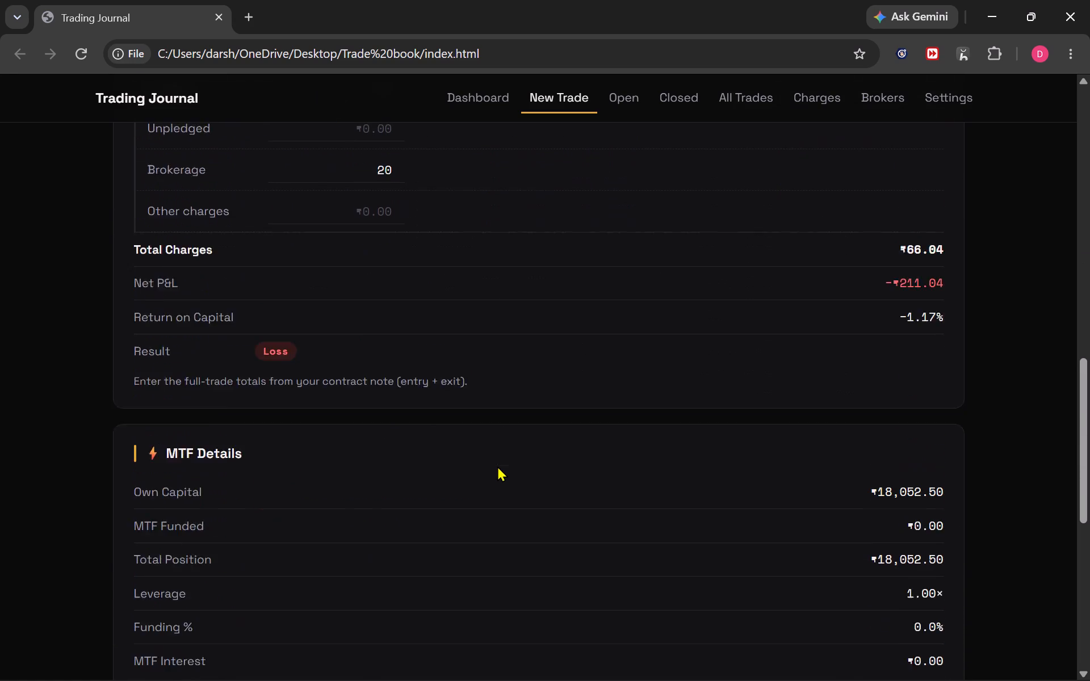
pyautogui.scroll(-1, 497, 466)
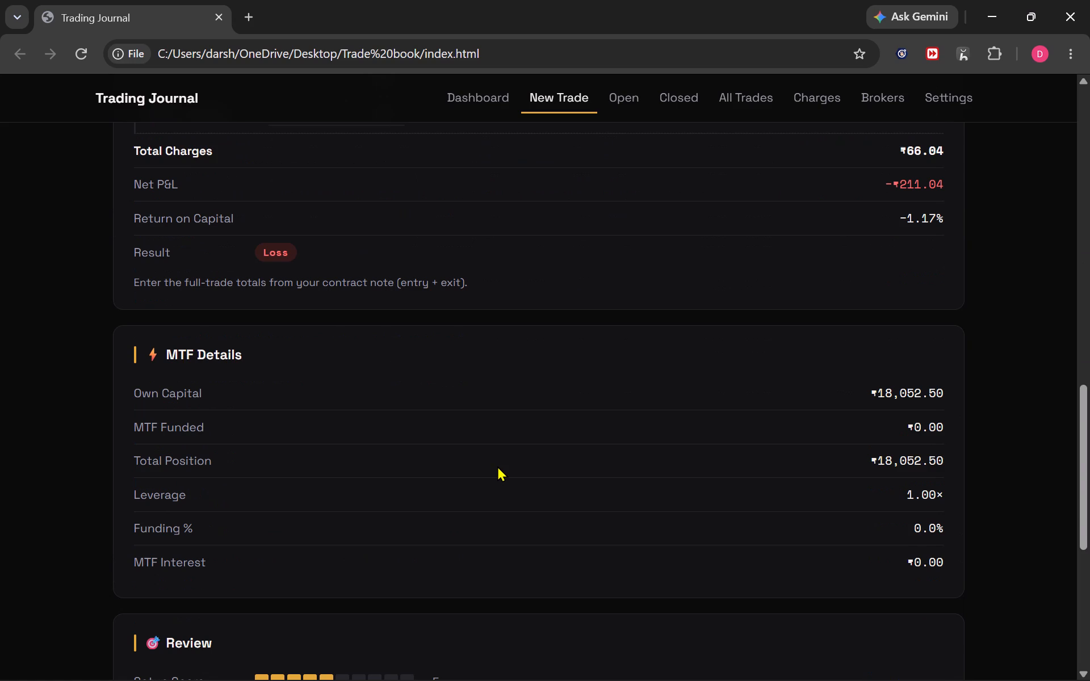
pyautogui.scroll(-1, 497, 466)
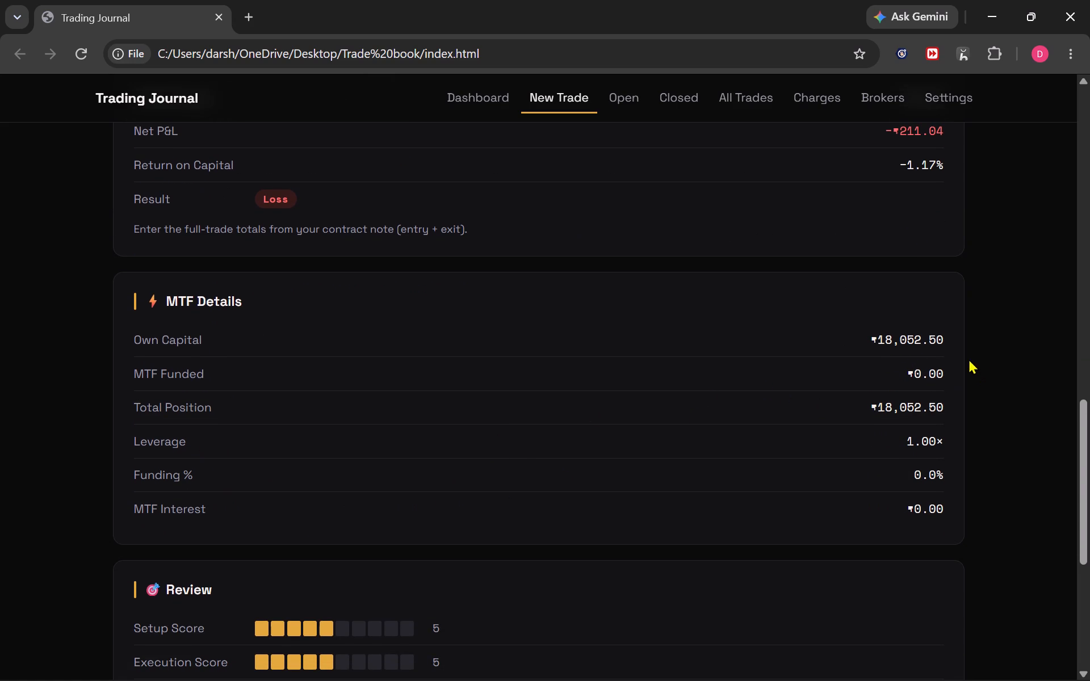
pyautogui.click(925, 372)
pyautogui.click(872, 329)
pyautogui.click(895, 343)
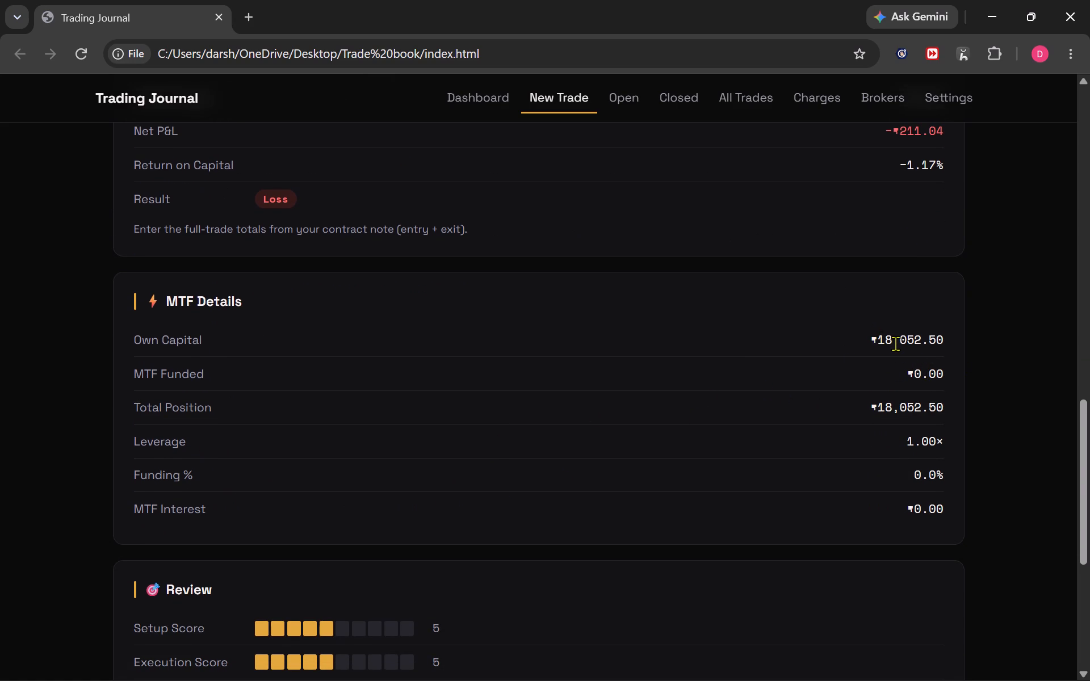
pyautogui.click(895, 345)
# Save the Tata Power trade, leaving its review scores and notes at their defaults.
pyautogui.scroll(-2, 600, 497)
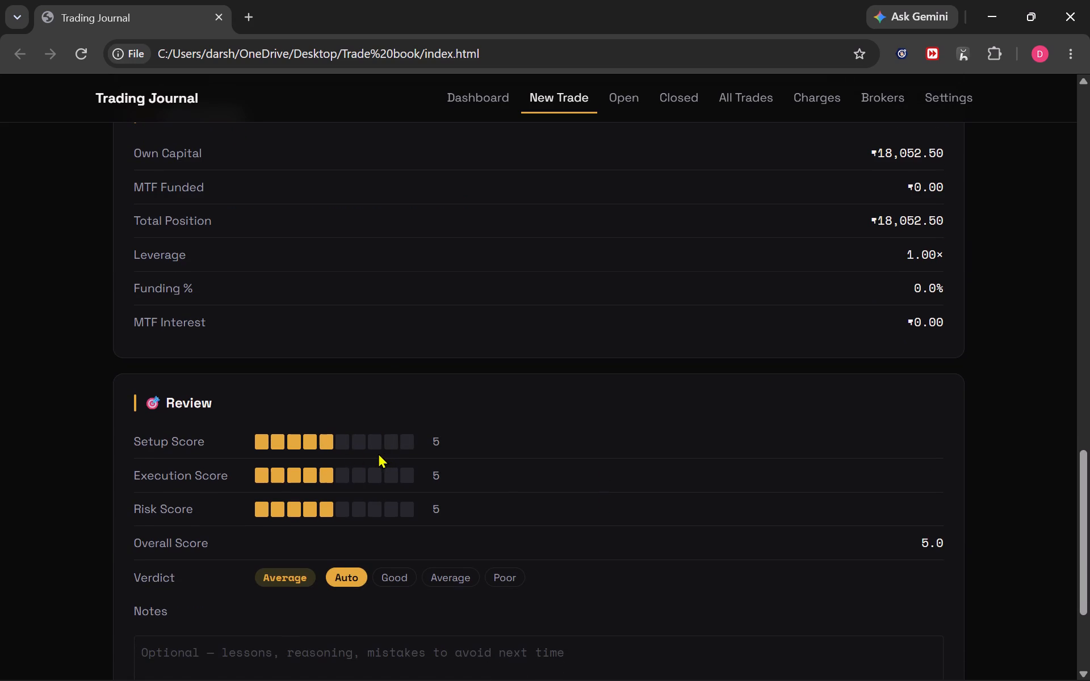
pyautogui.scroll(-2, 303, 657)
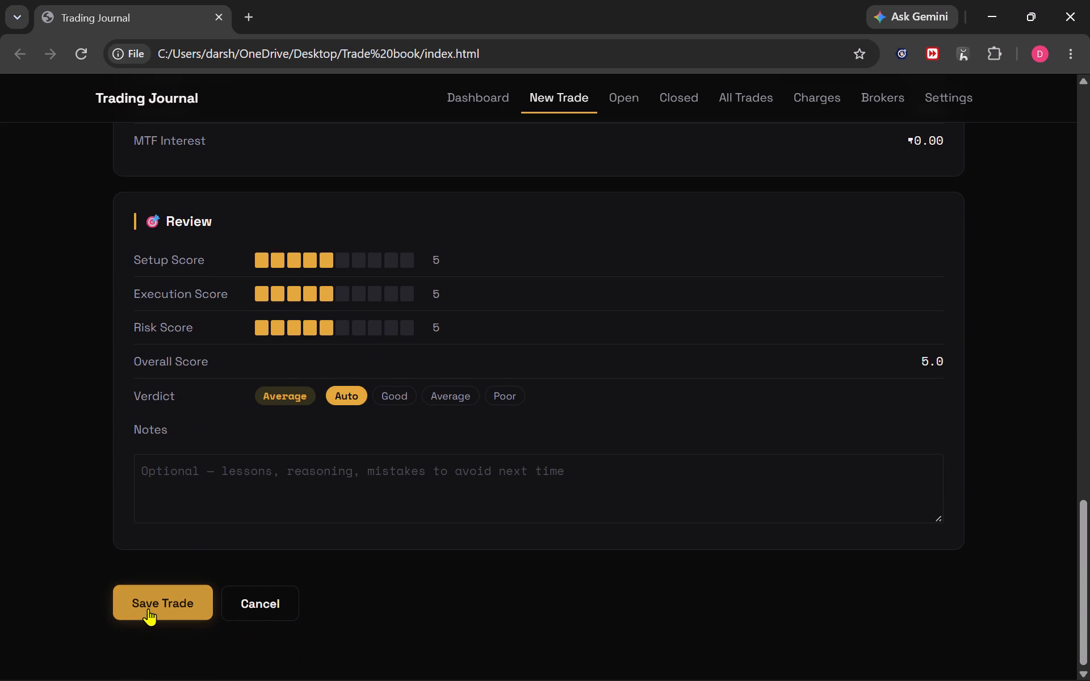
pyautogui.click(149, 608)
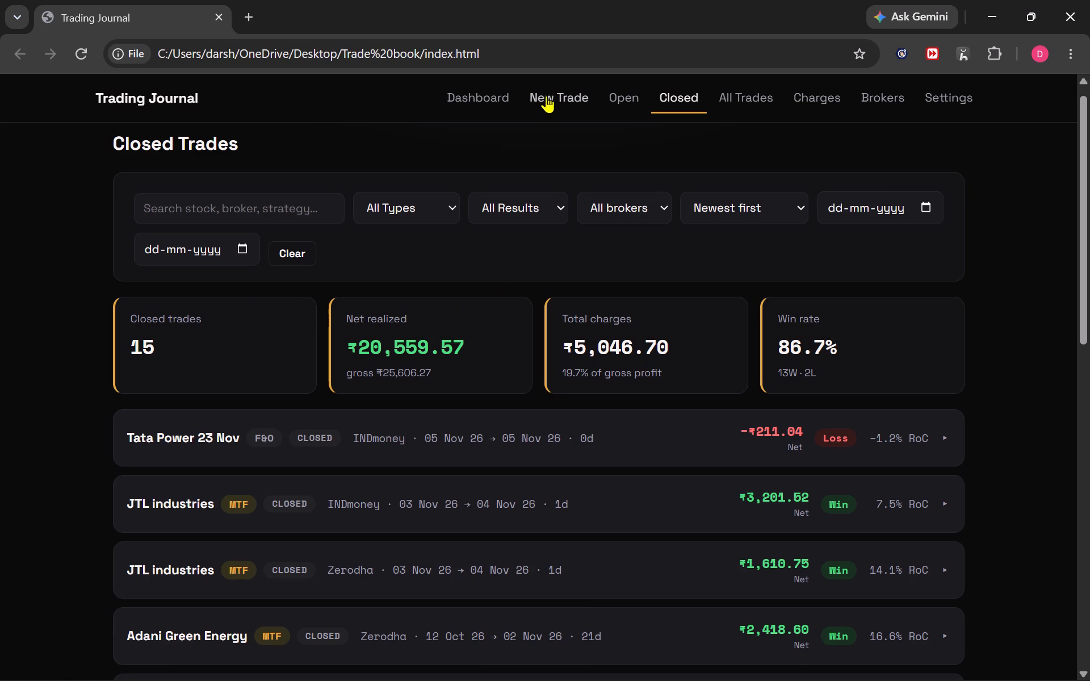
# Start a new trade entry and set its status to Closed.
pyautogui.click(585, 97)
pyautogui.click(829, 229)
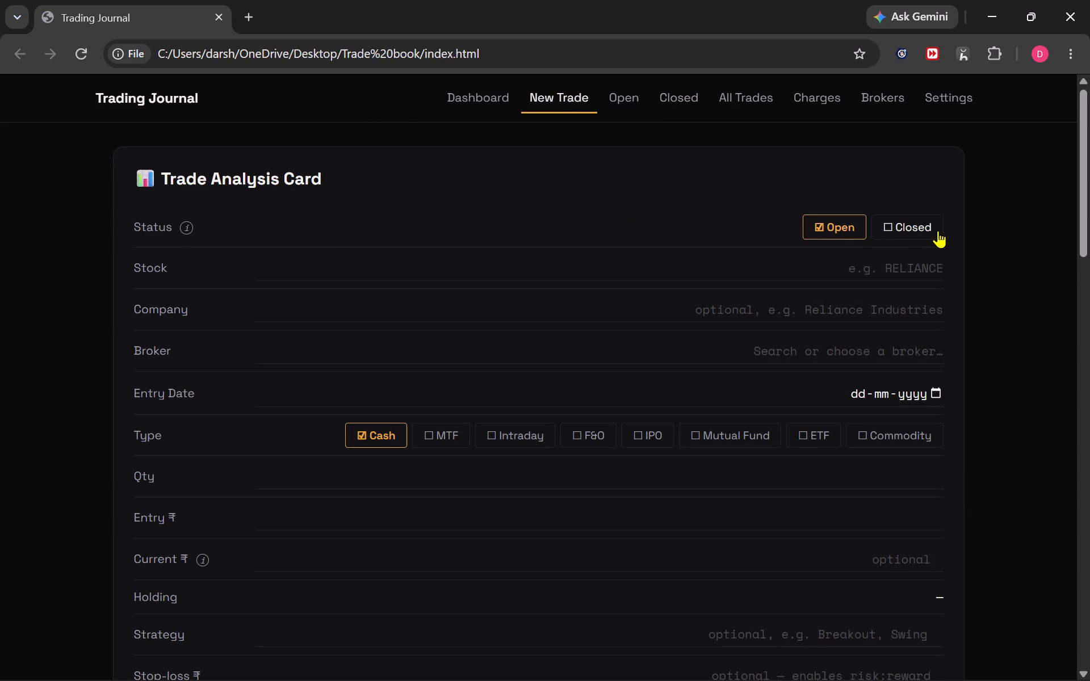
pyautogui.click(927, 229)
# Enter "Sensex 78600 Put" as the new trade's stock.
pyautogui.click(897, 255)
pyautogui.hotkey('shift', 'z')
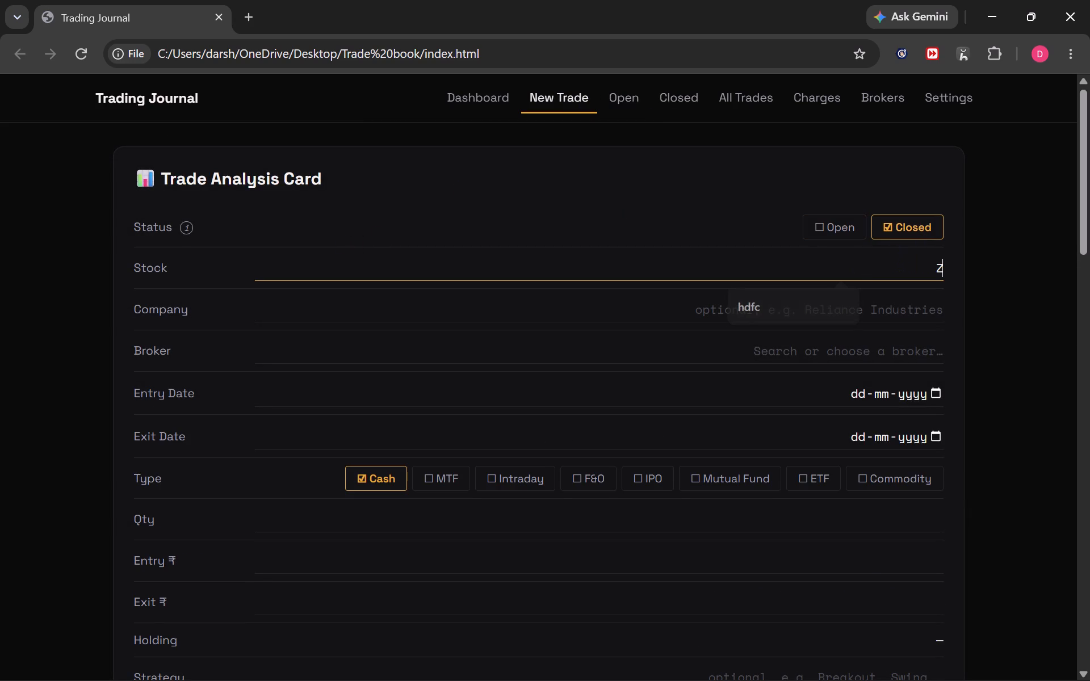
pyautogui.hotkey('shift', 'BackSpace')
pyautogui.hotkey('shift', 'd')
pyautogui.hotkey('shift', 'BackSpace')
pyautogui.write('Se')
pyautogui.write('nsex')
pyautogui.press('space')
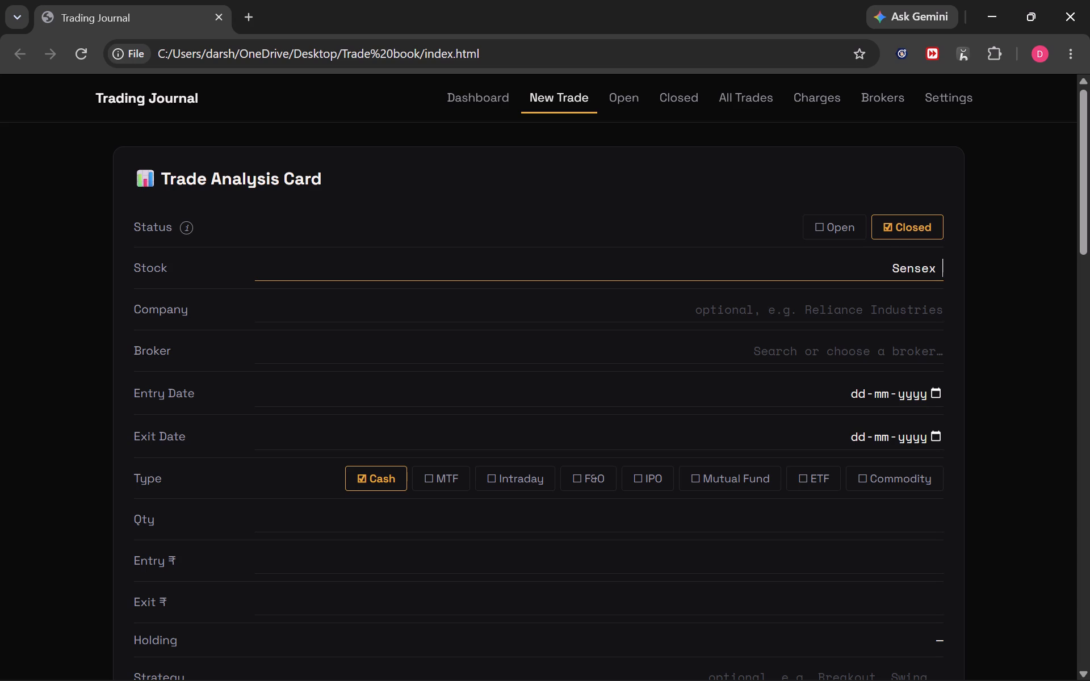
pyautogui.write('78')
pyautogui.press('5')
pyautogui.press('BackSpace')
pyautogui.press('6')
pyautogui.write('00')
pyautogui.press('space')
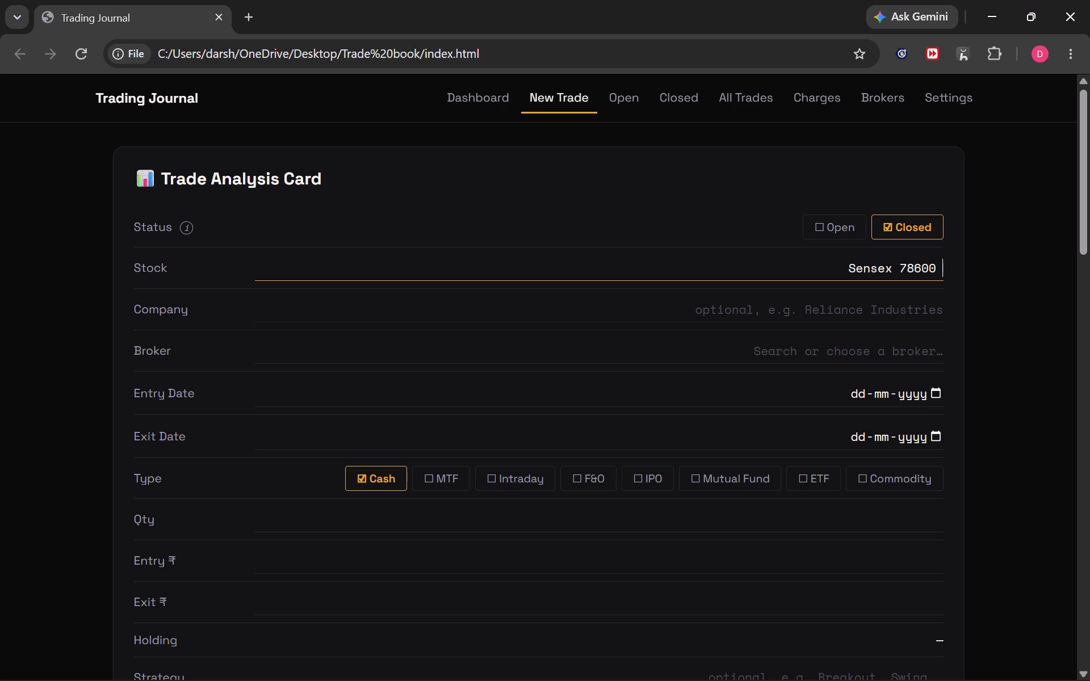
pyautogui.press('p')
pyautogui.write('ut')
# Choose INDmoney as the trade's broker, leaving the company blank.
pyautogui.click(819, 310)
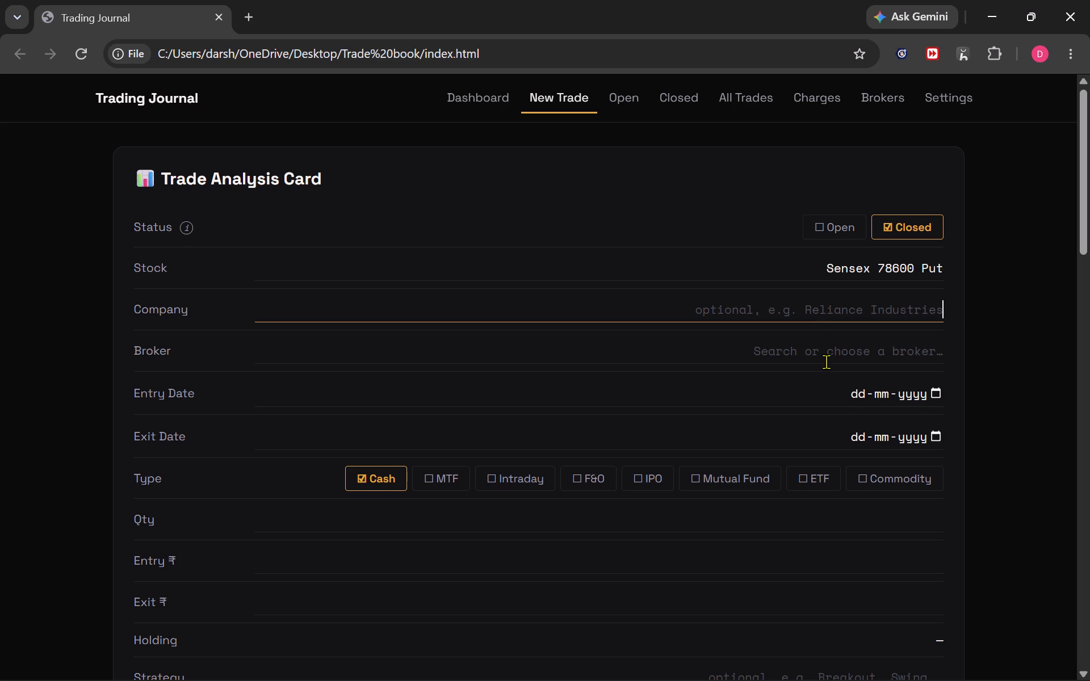
pyautogui.click(826, 363)
pyautogui.click(752, 405)
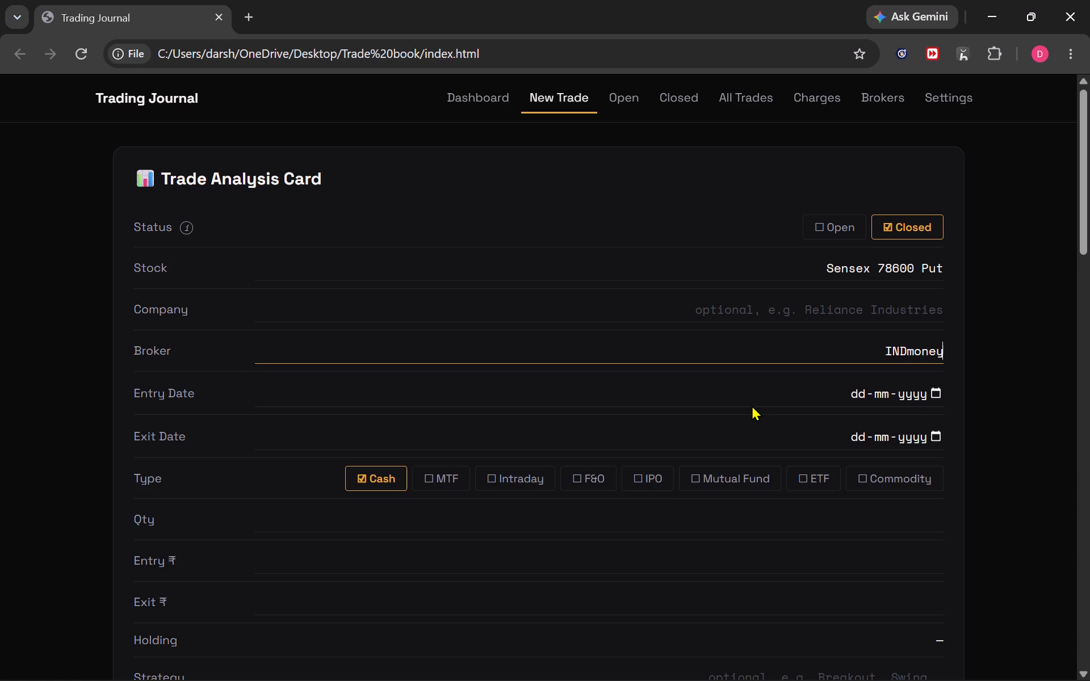
# Set the Sensex trade's entry date to 05-11-2026.
pyautogui.click(856, 388)
pyautogui.write('-511')
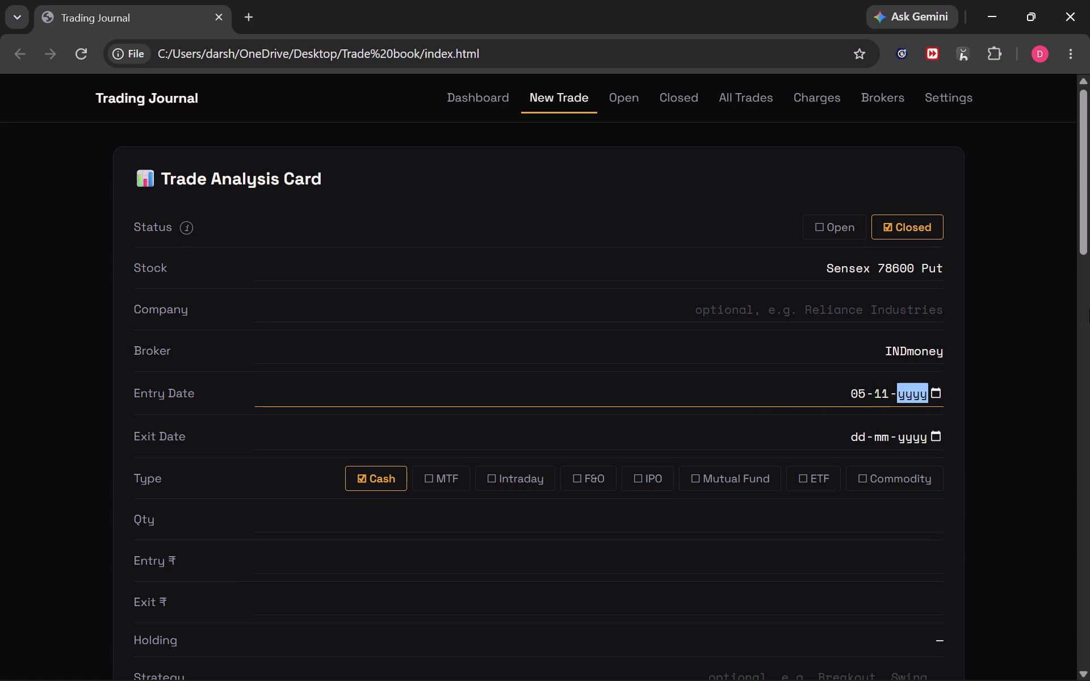
pyautogui.write('2-2')
pyautogui.press('BackSpace')
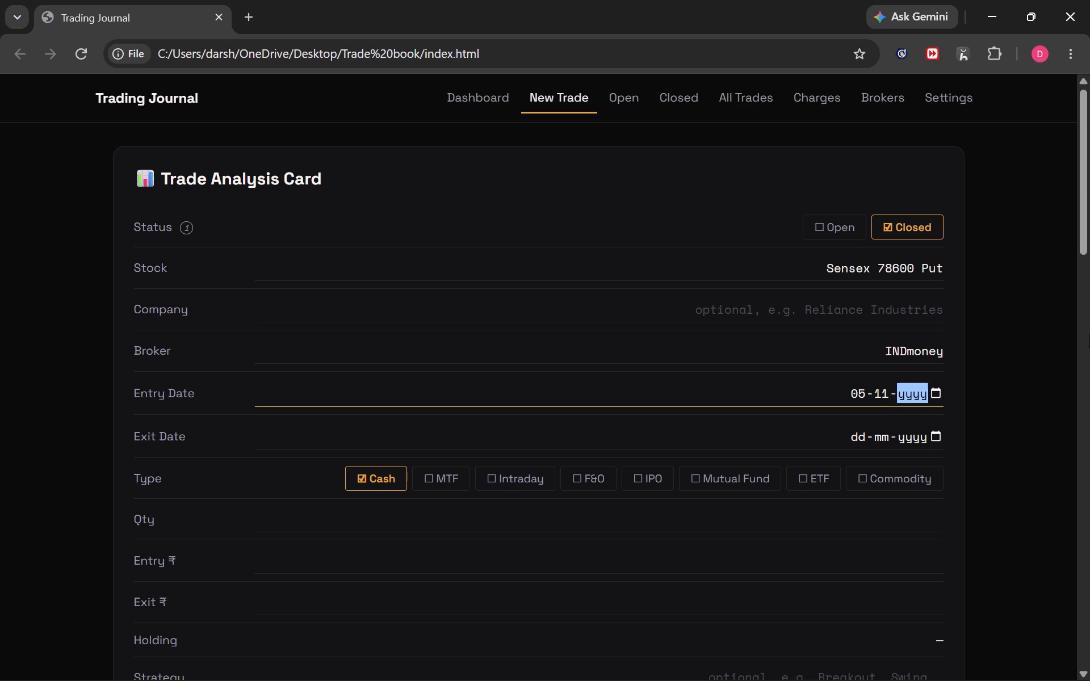
pyautogui.write('202')
pyautogui.press('6')
# Set the Sensex trade's exit date to 05-11-2026.
pyautogui.click(861, 442)
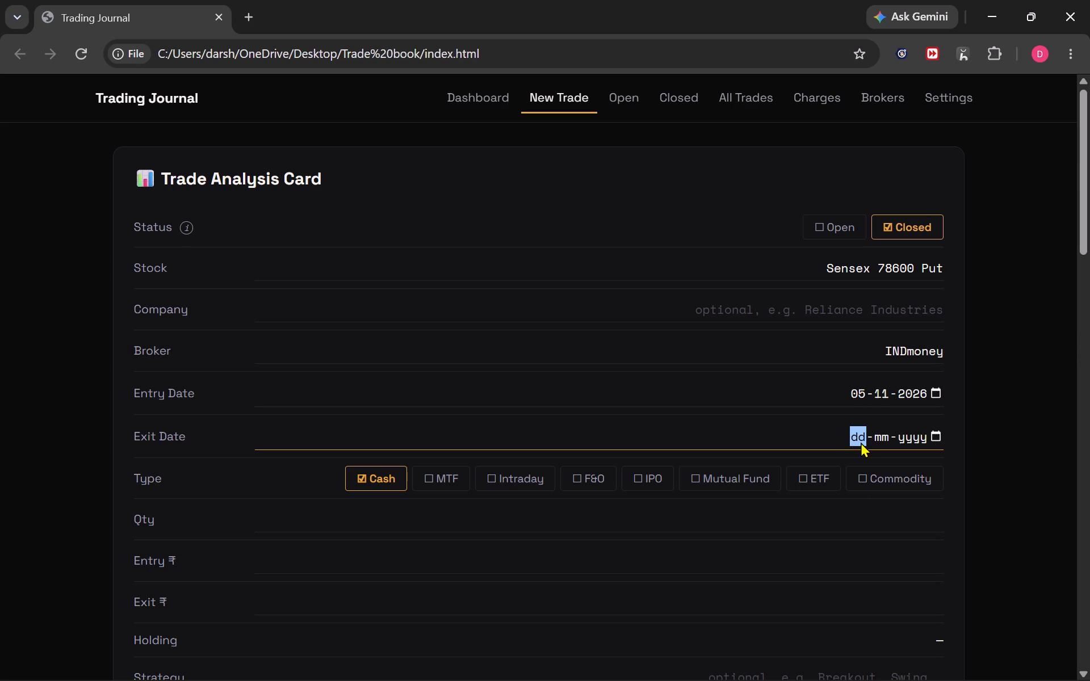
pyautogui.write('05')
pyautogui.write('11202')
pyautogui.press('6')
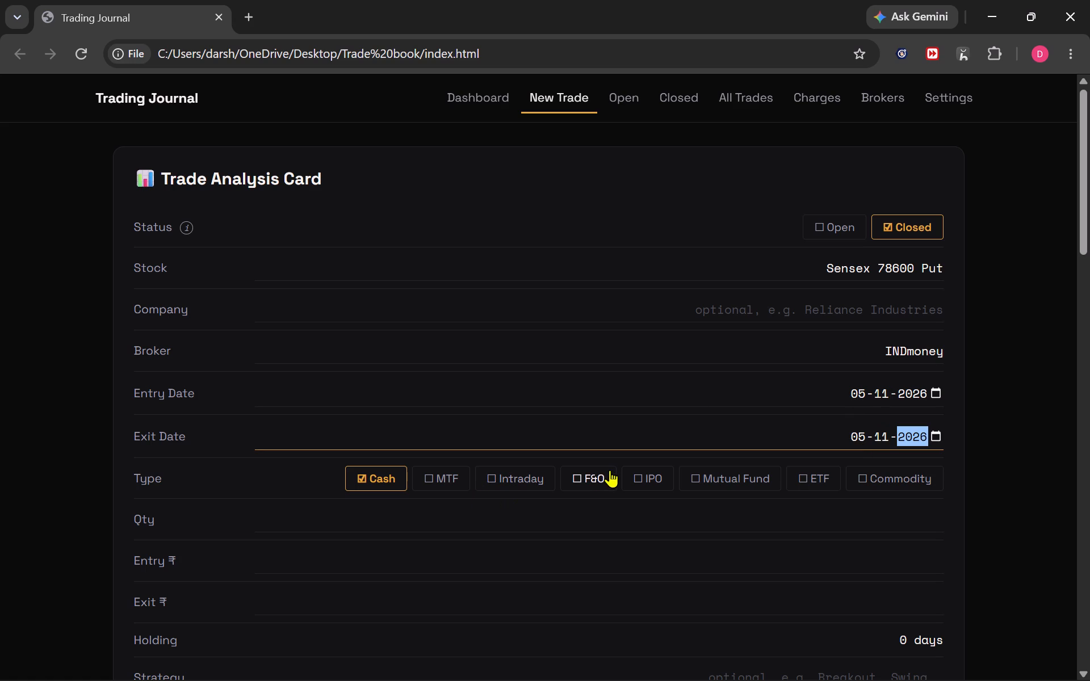
# Classify the Sensex trade as F&O with a quantity of 680.
pyautogui.click(595, 477)
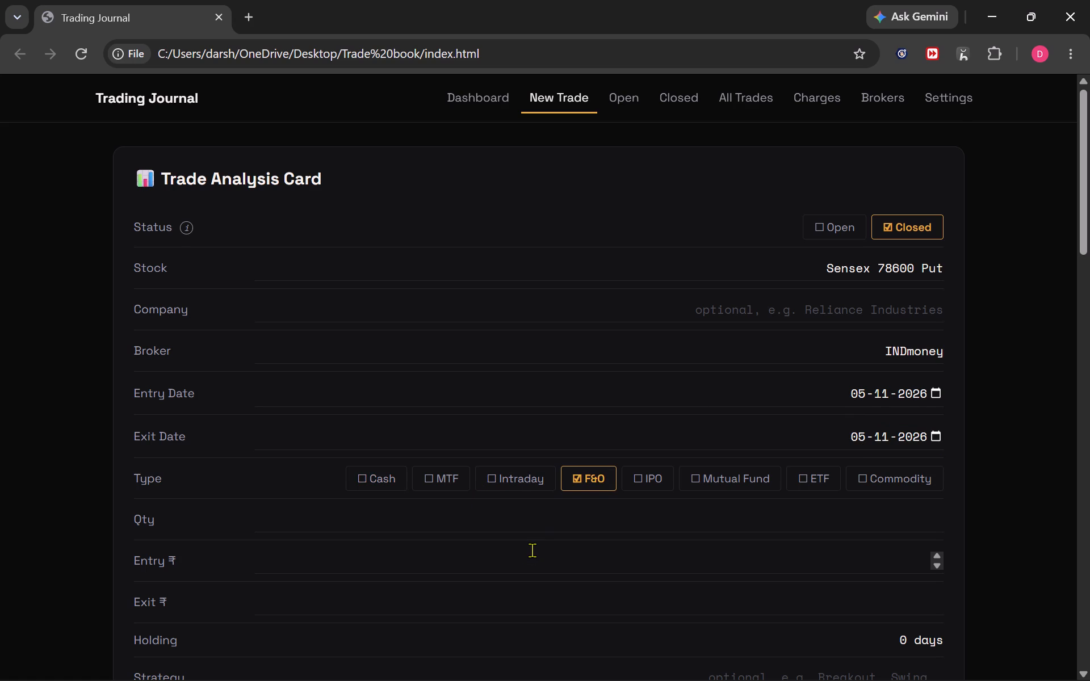
pyautogui.scroll(-1, 532, 550)
pyautogui.click(716, 449)
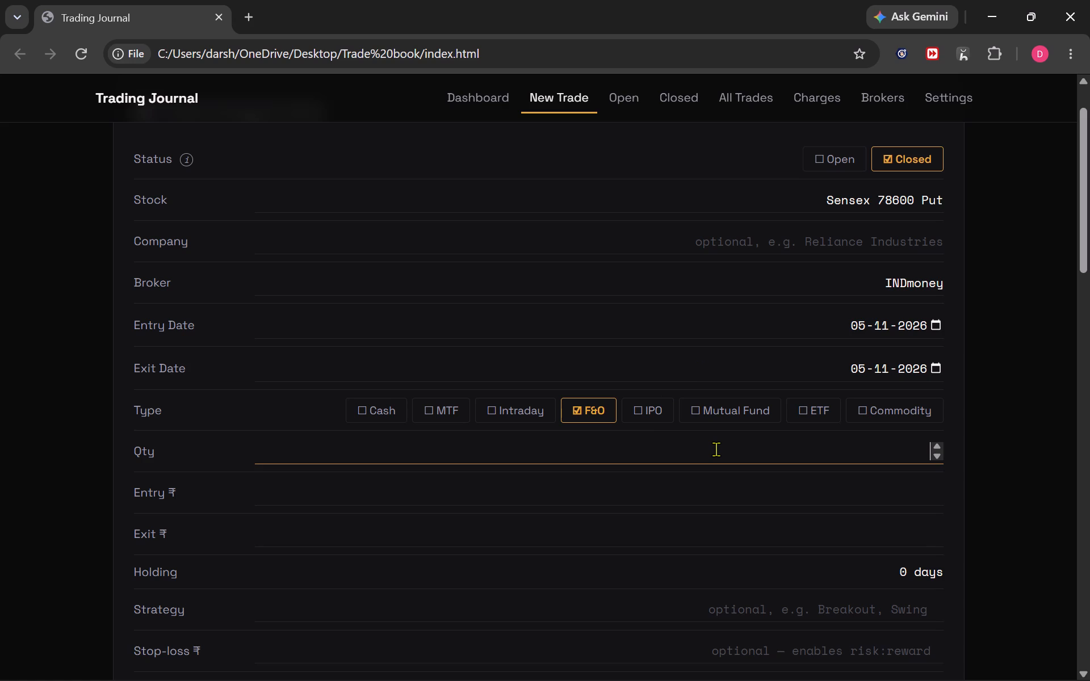
pyautogui.press('6')
pyautogui.write('80')
# Set the Sensex trade's entry price to ₹112.42.
pyautogui.click(804, 500)
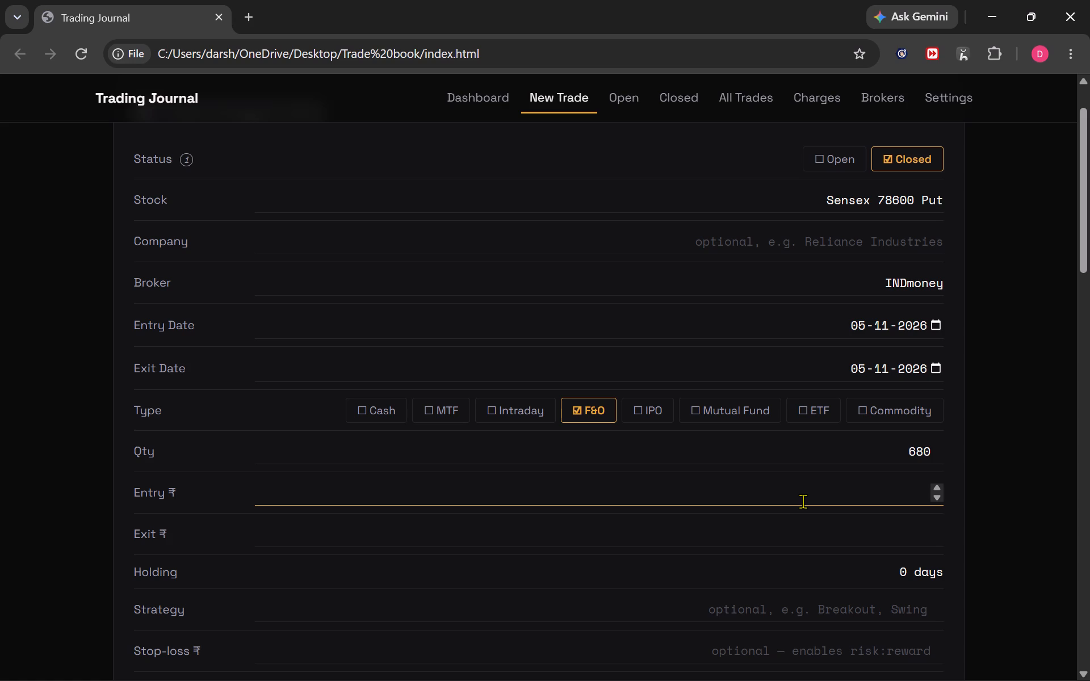
pyautogui.write('112')
pyautogui.write('.42')
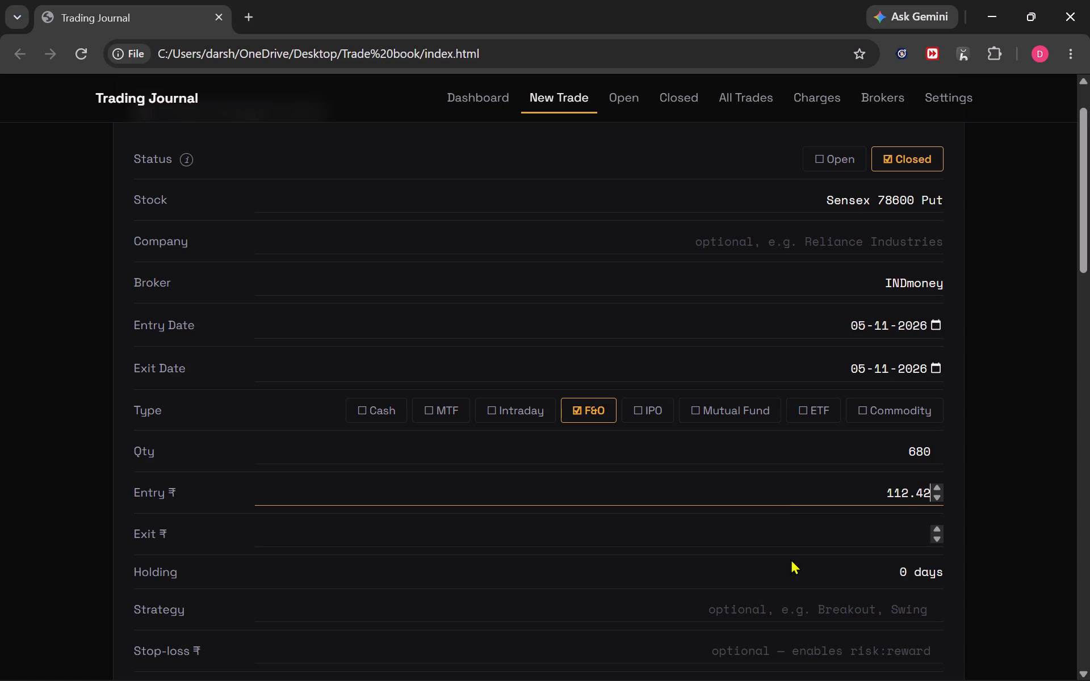
# Set the Sensex trade's exit price to ₹90.46.
pyautogui.click(841, 536)
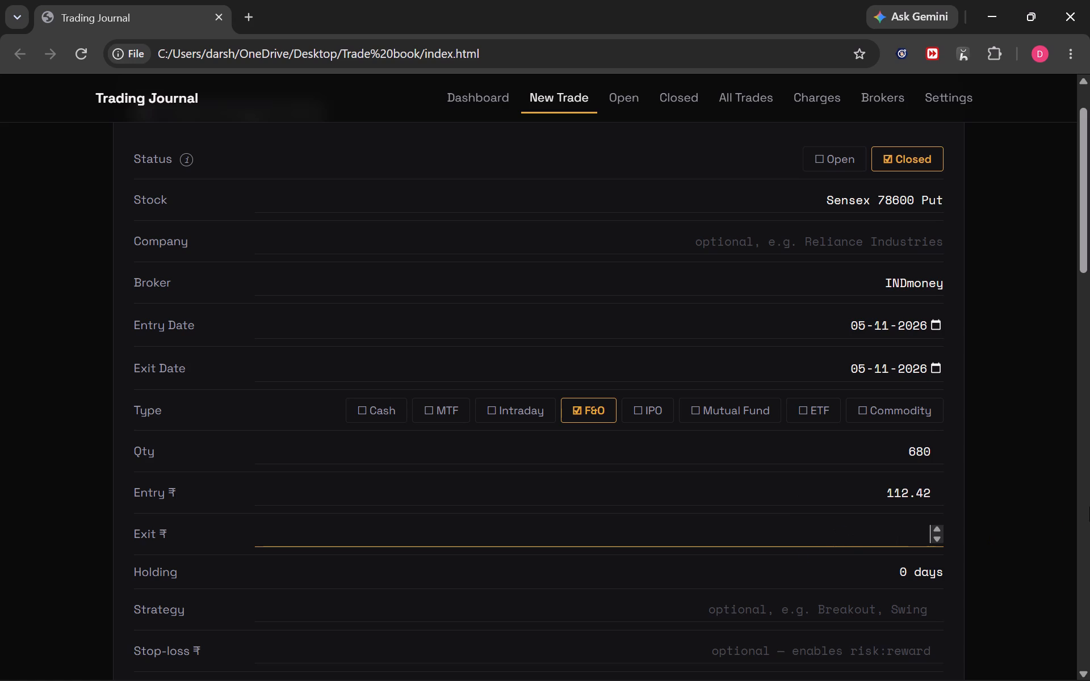
pyautogui.write('90.')
pyautogui.write('46')
pyautogui.click(1019, 536)
# Enter the Sensex trade's final charges: brokerage of ₹110 and government taxes of ₹167.81.
pyautogui.scroll(-2, 1019, 536)
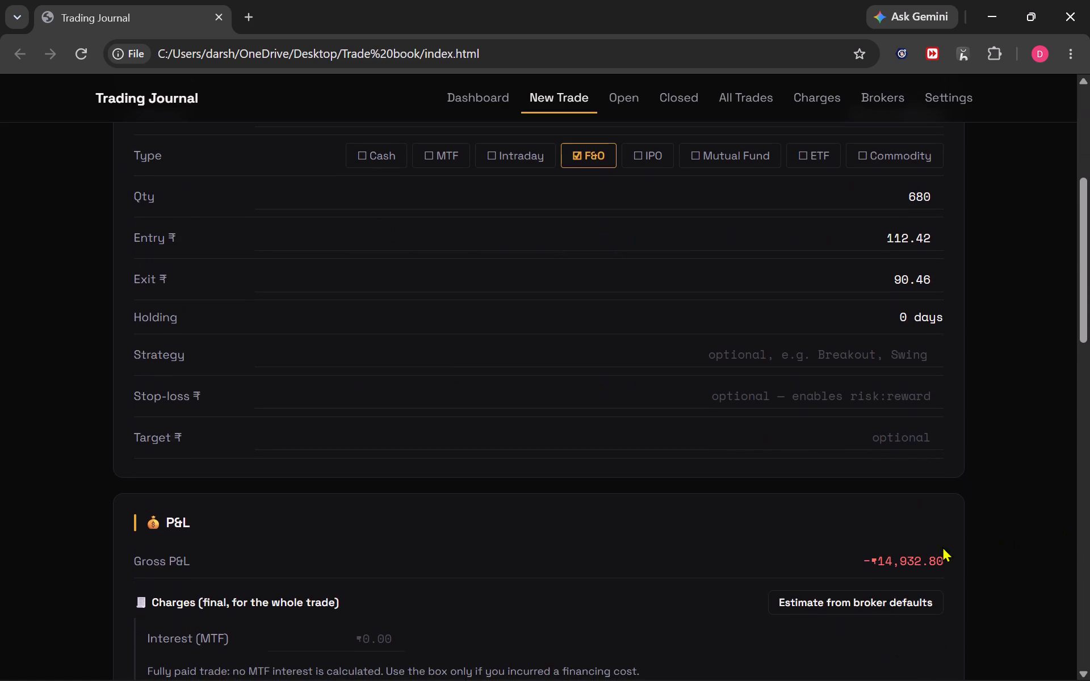
pyautogui.click(925, 424)
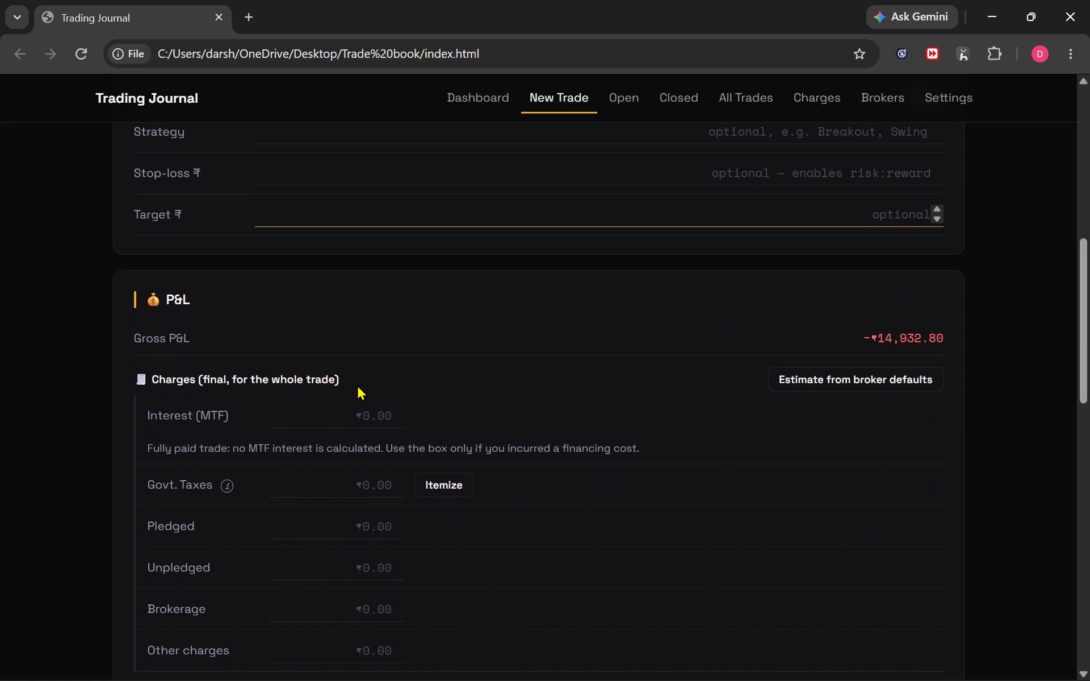
pyautogui.scroll(-1, 371, 472)
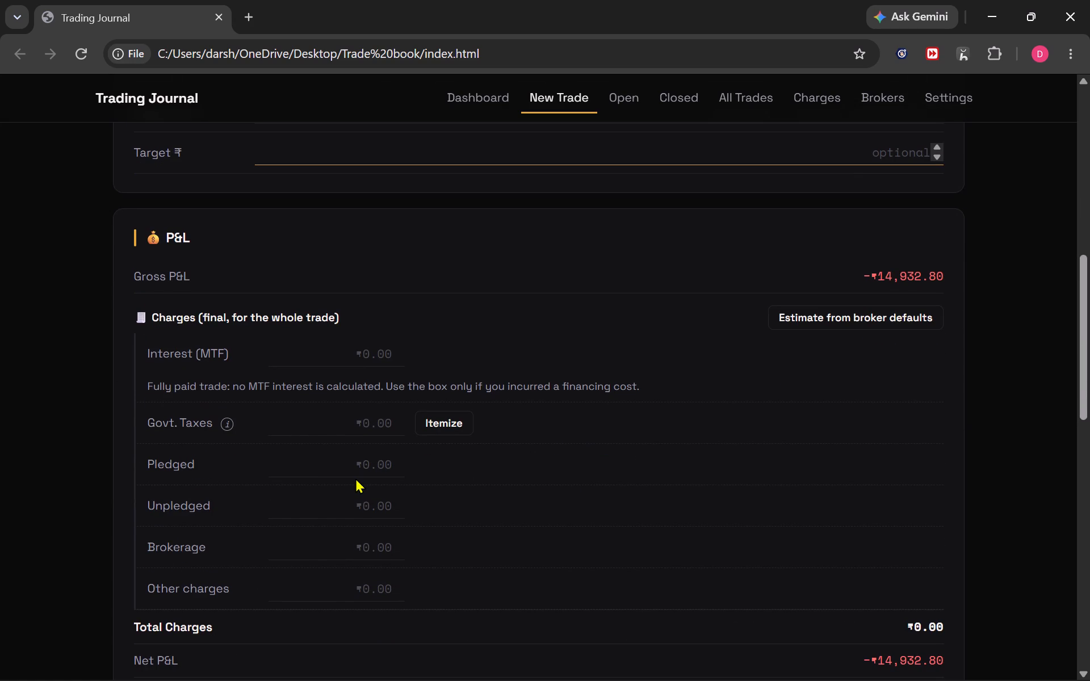
pyautogui.click(343, 557)
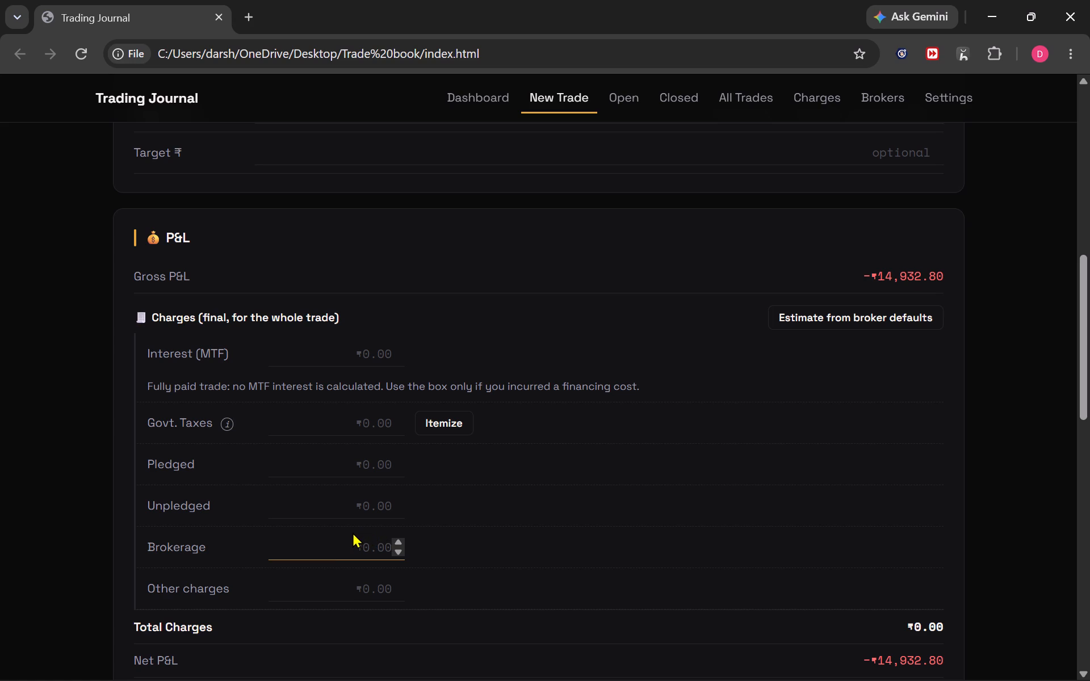
pyautogui.click(366, 553)
pyautogui.write('110')
pyautogui.click(350, 417)
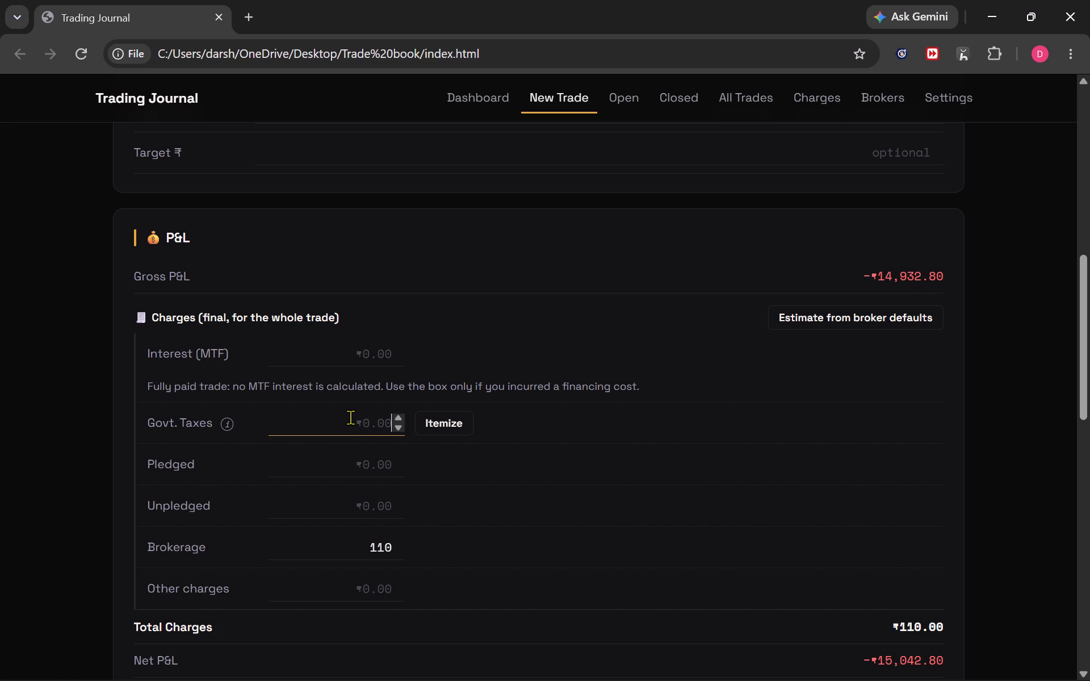
pyautogui.write('167')
pyautogui.write('.81')
pyautogui.click(488, 541)
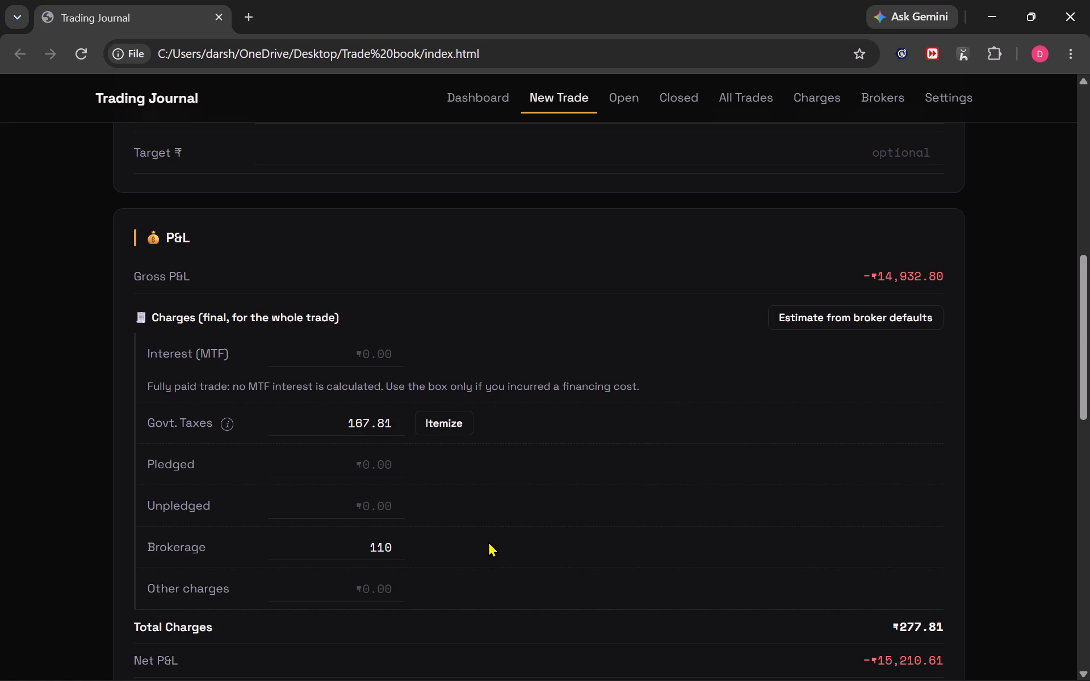
# Check the rest of the trade form and save the closed Sensex 78600 Put trade.
pyautogui.scroll(-1, 488, 541)
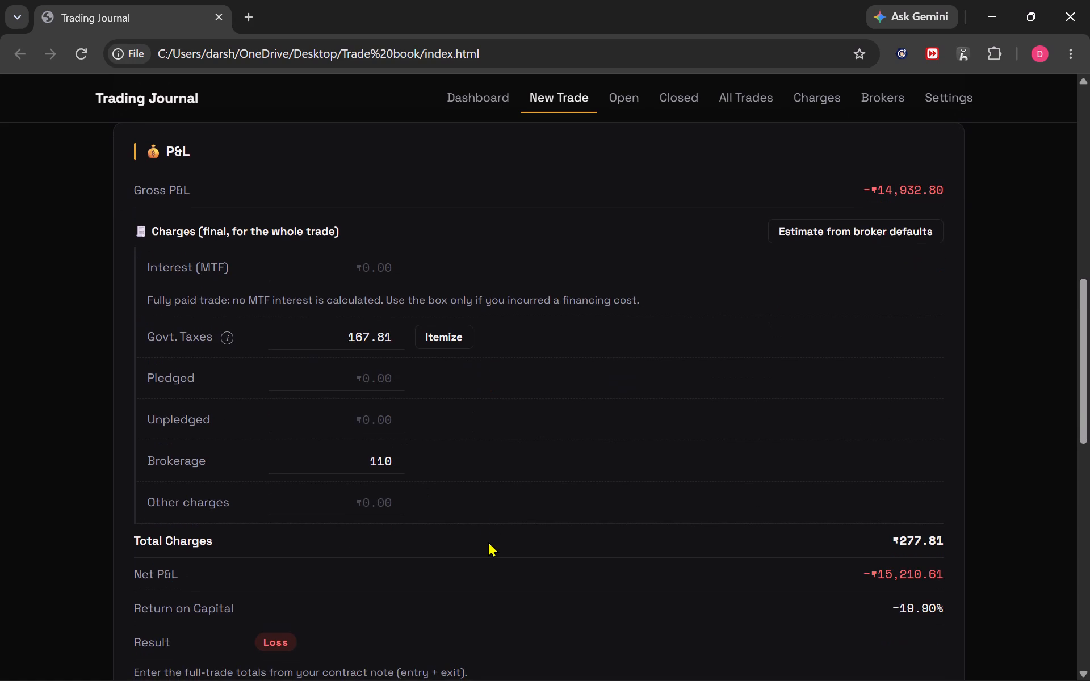
pyautogui.moveTo(488, 541); pyautogui.dragTo(493, 550)
pyautogui.moveTo(493, 550); pyautogui.dragTo(486, 551)
pyautogui.scroll(-5, 486, 551)
pyautogui.hscroll(-1, 486, 551)
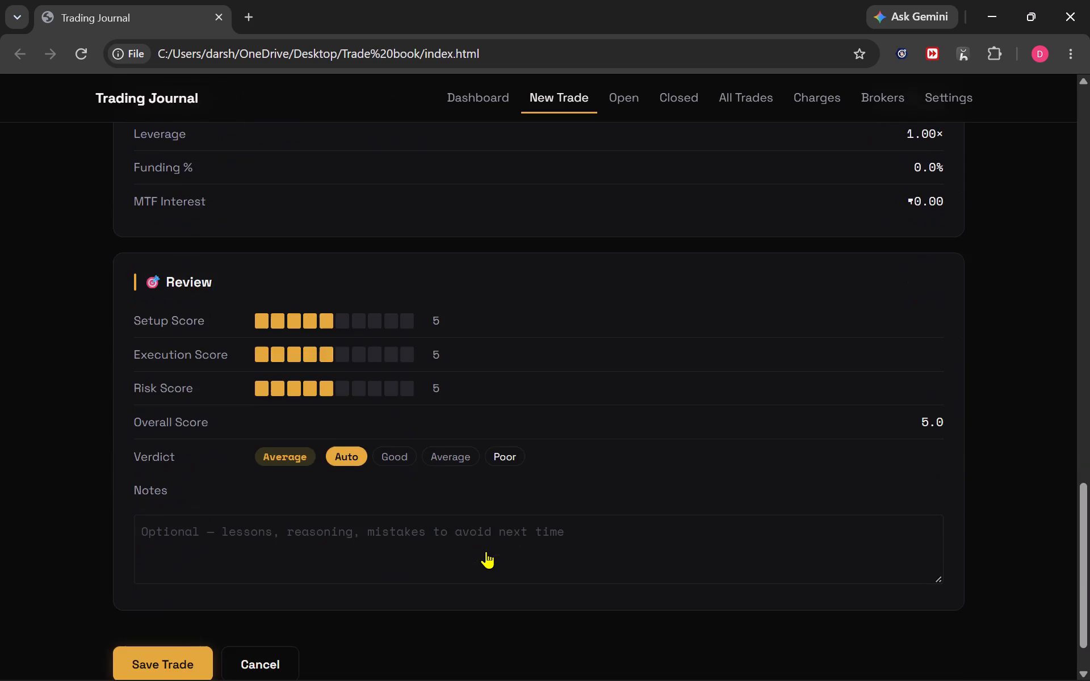
pyautogui.hscroll(-2, 486, 551)
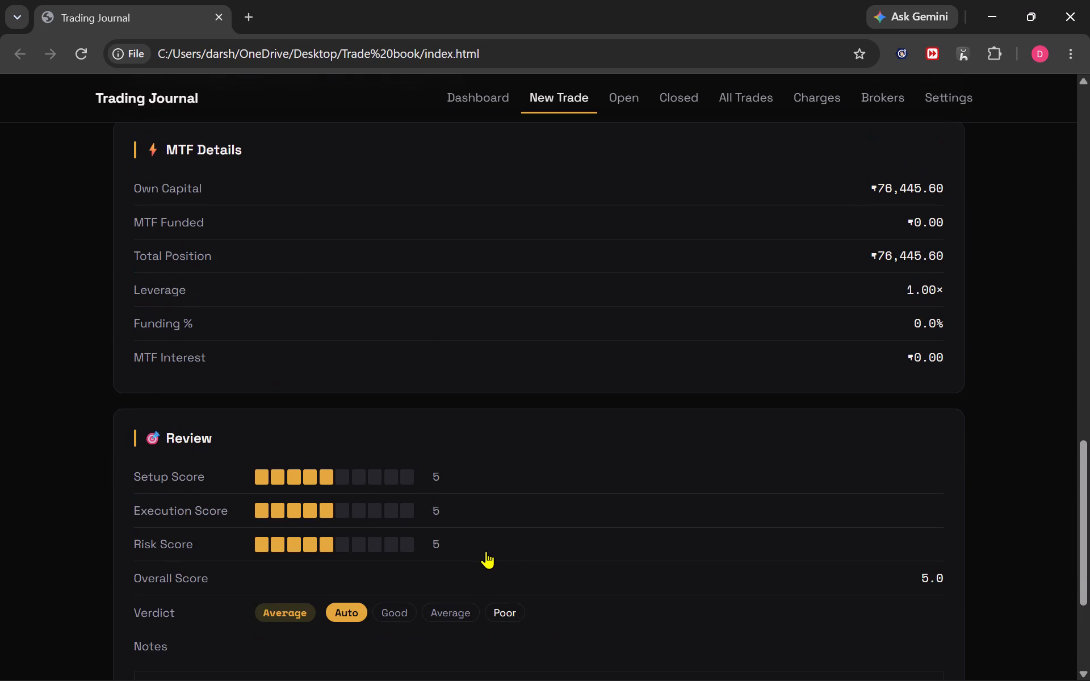
pyautogui.hscroll(-1, 486, 551)
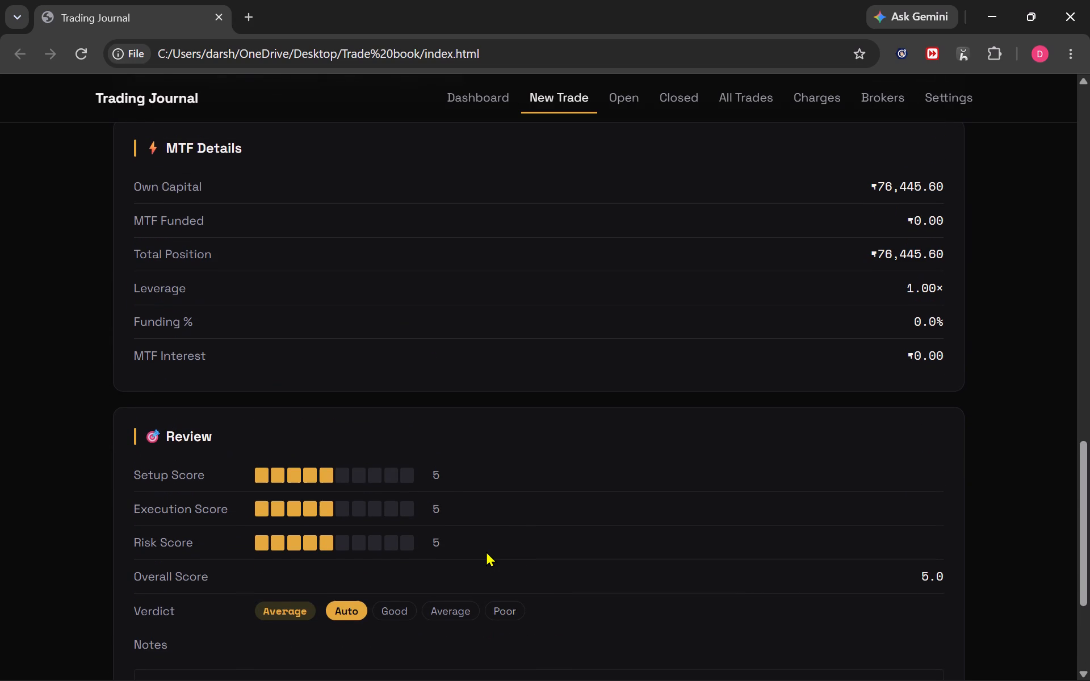
pyautogui.scroll(5, 613, 480)
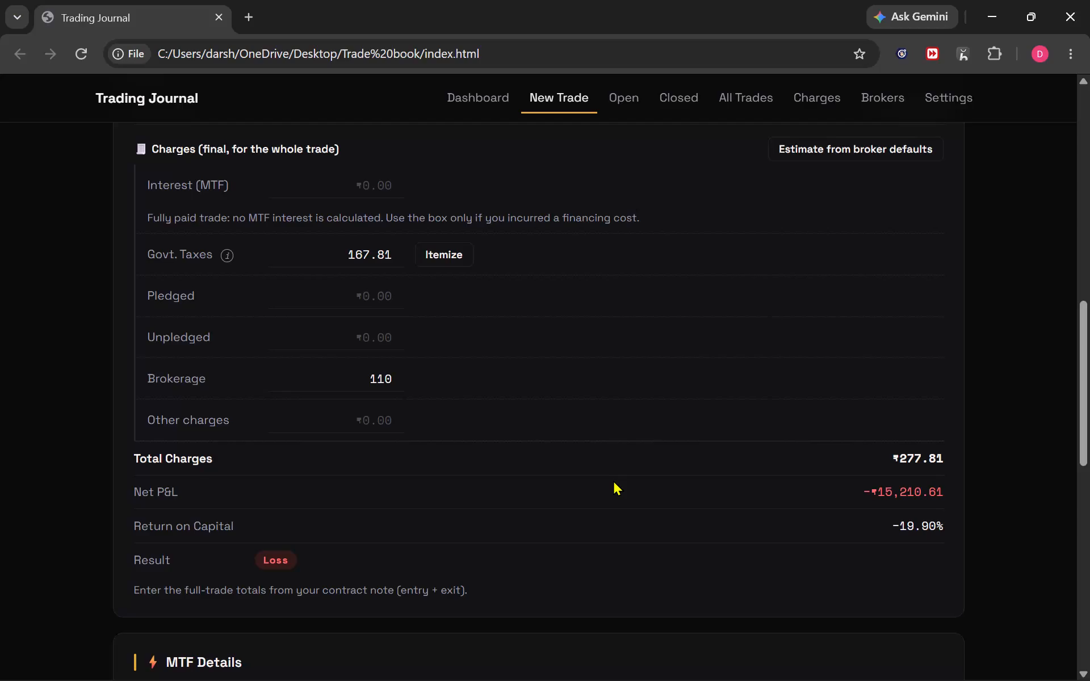
pyautogui.scroll(-4, 613, 480)
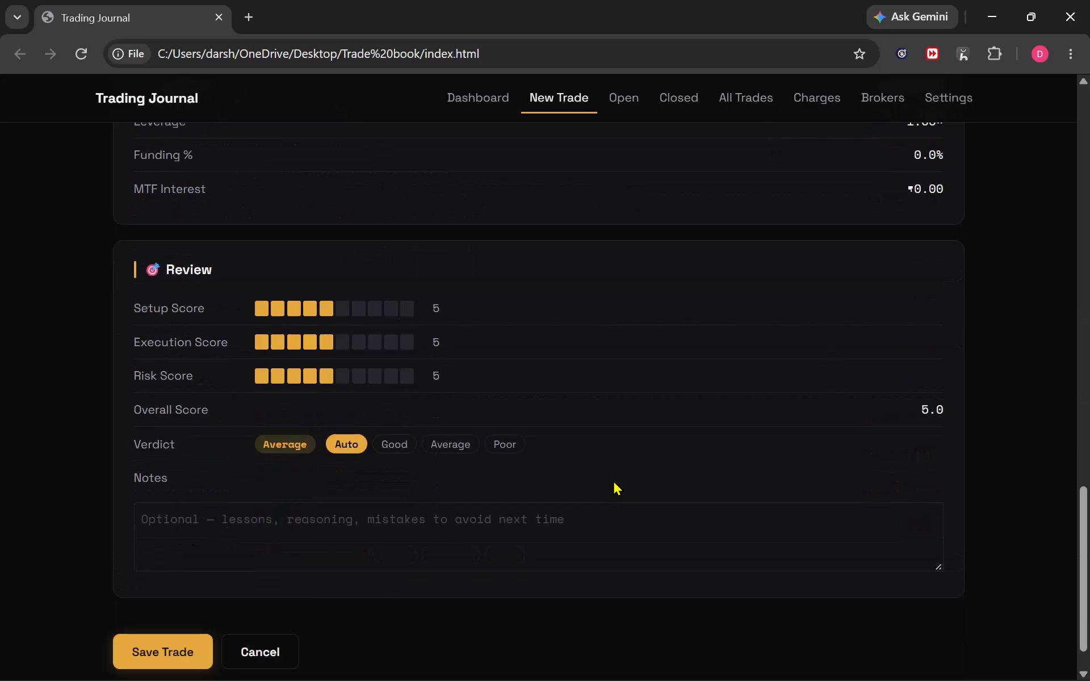
pyautogui.click(148, 601)
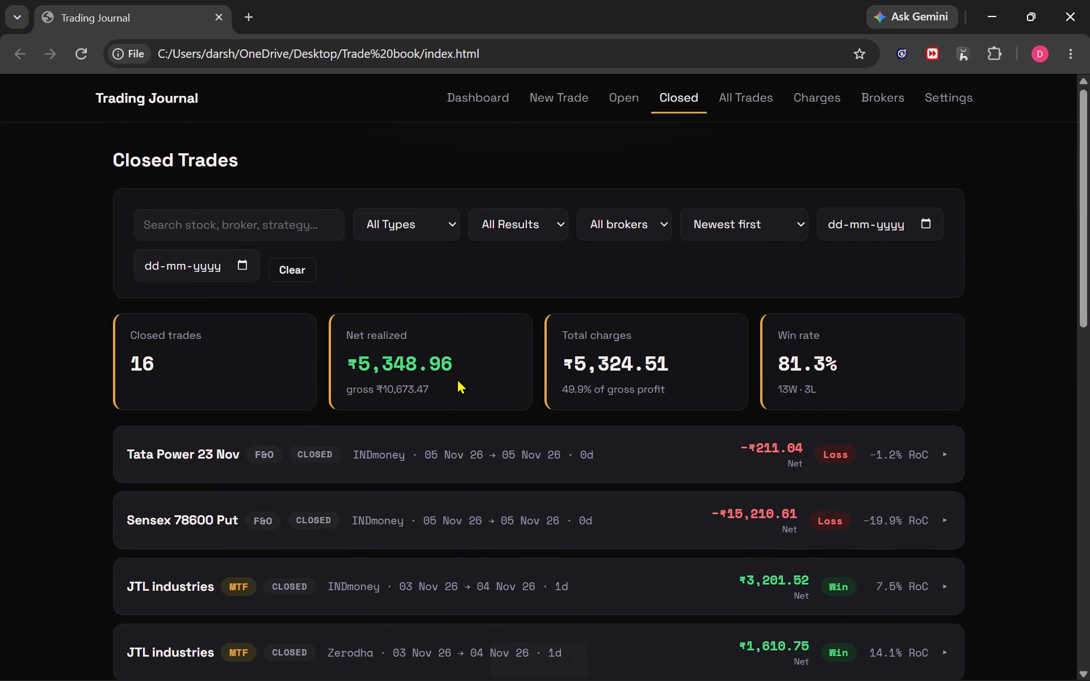
# Examine the position, P&L and charges details of the Sensex 78600 Put and Tata Power 23 Nov closed trades.
pyautogui.click(865, 520)
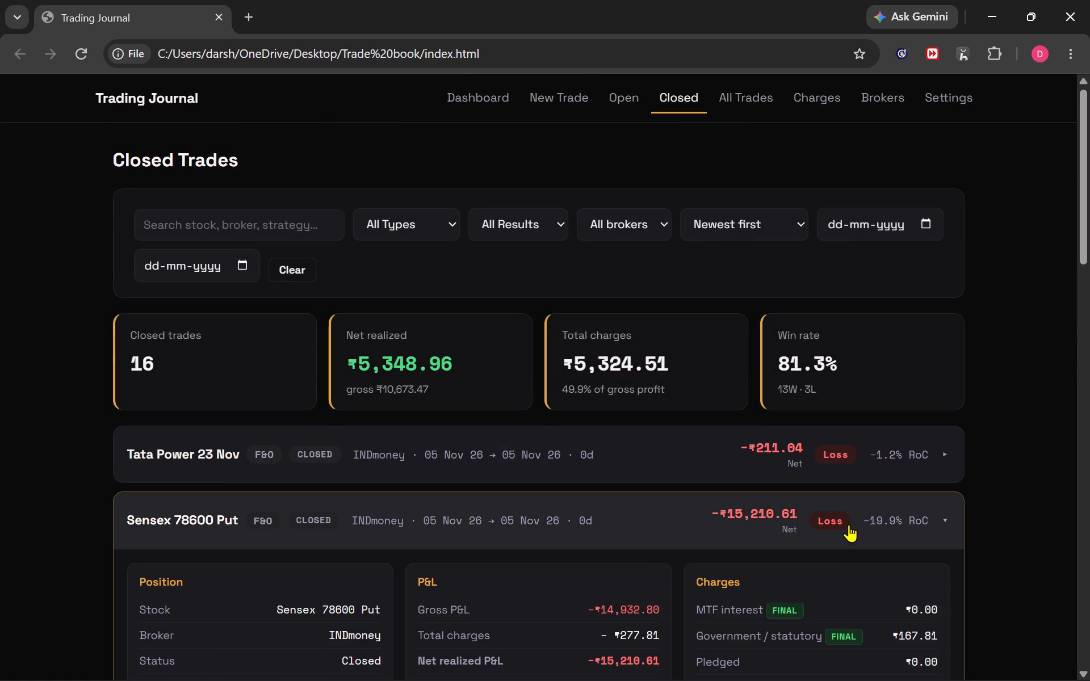
pyautogui.click(852, 520)
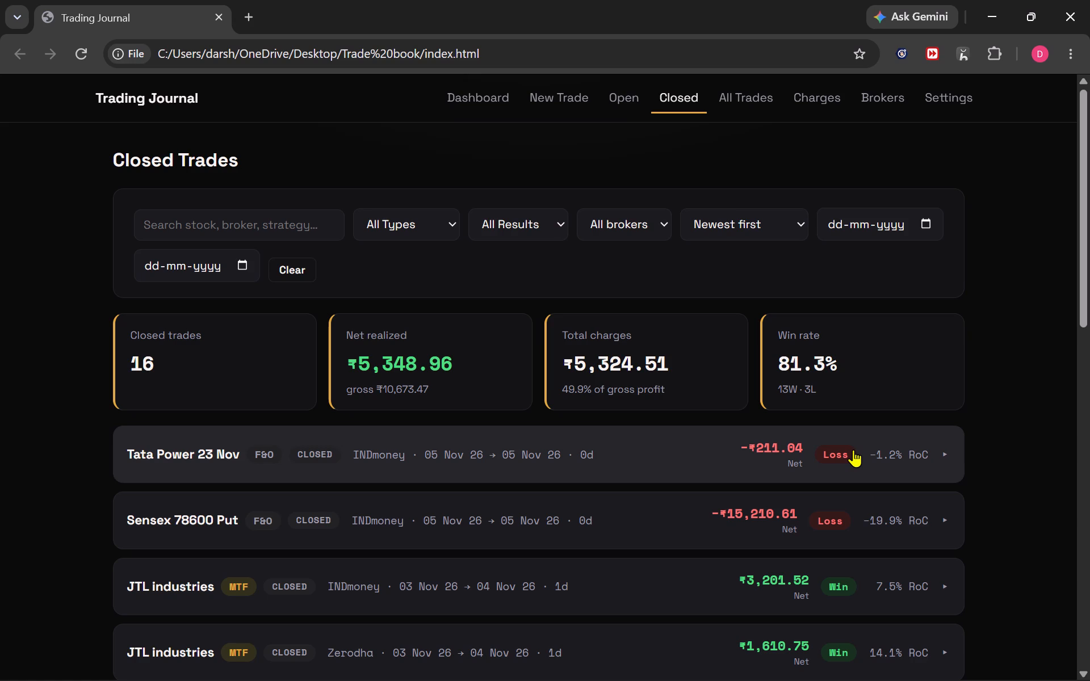
pyautogui.click(427, 450)
pyautogui.click(455, 433)
pyautogui.click(919, 452)
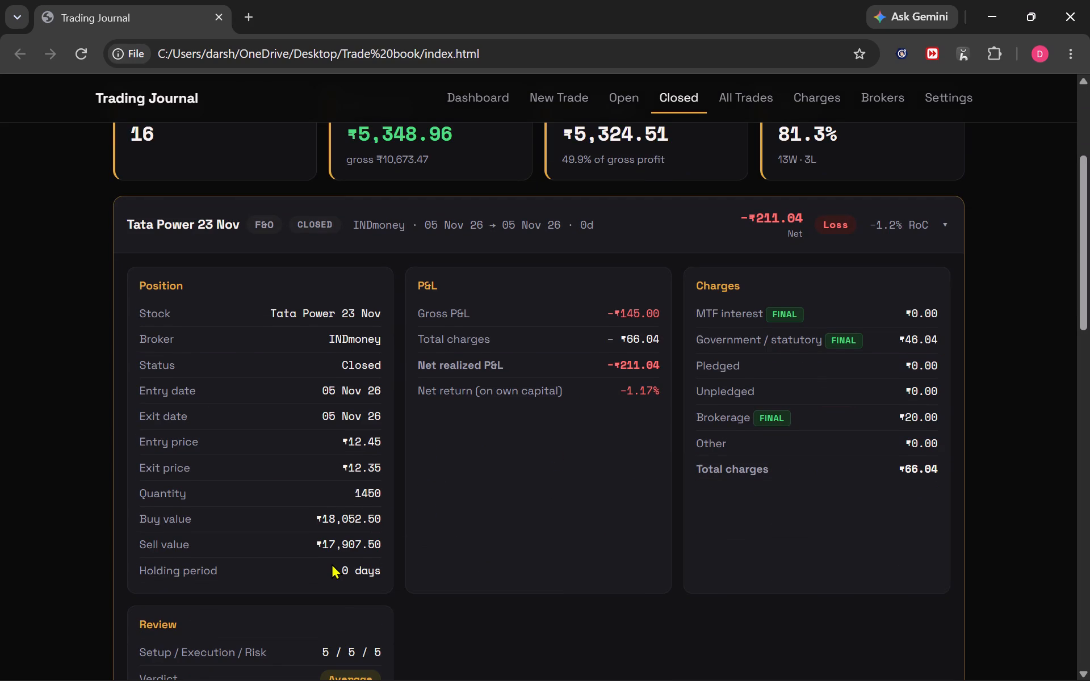
pyautogui.scroll(-1, 333, 562)
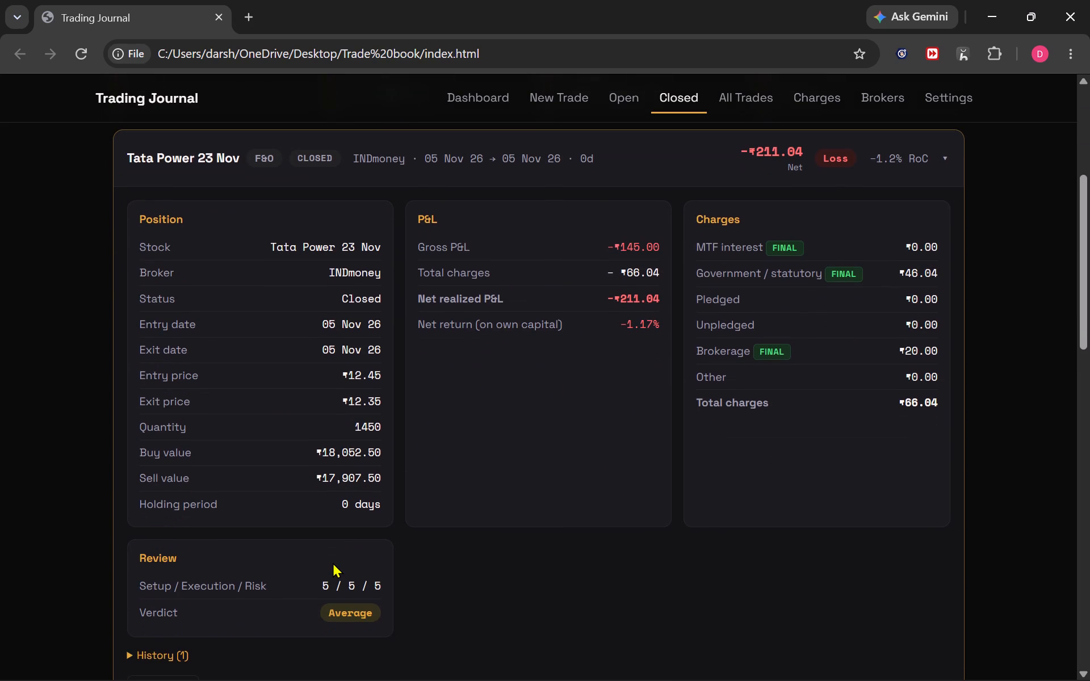
pyautogui.scroll(7, 333, 562)
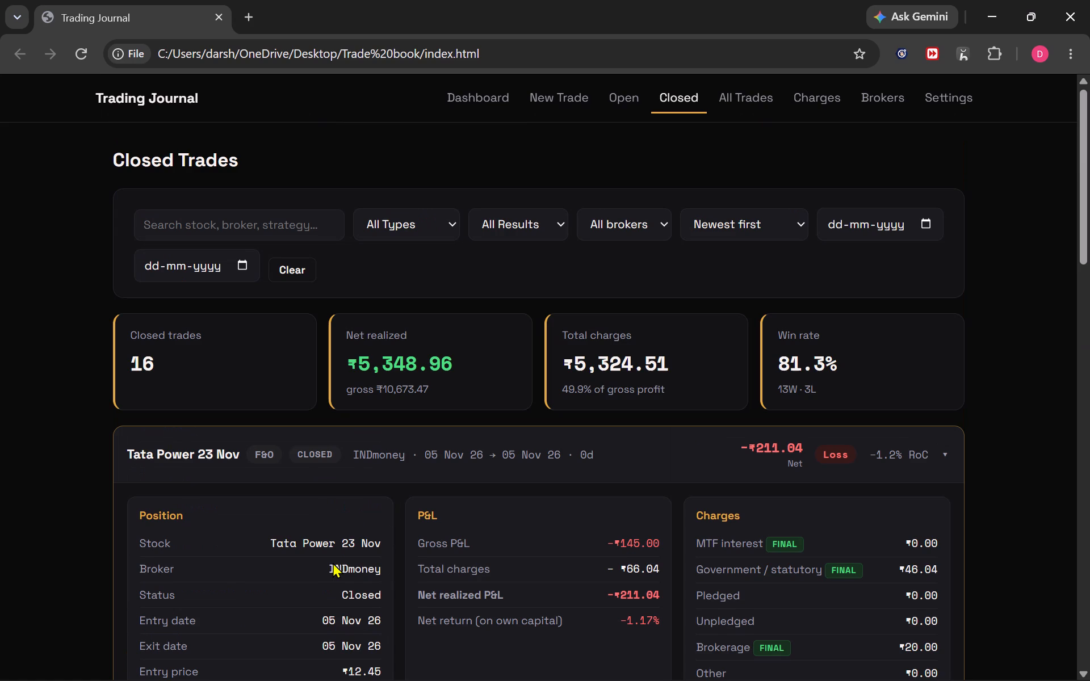
pyautogui.click(792, 478)
pyautogui.click(796, 545)
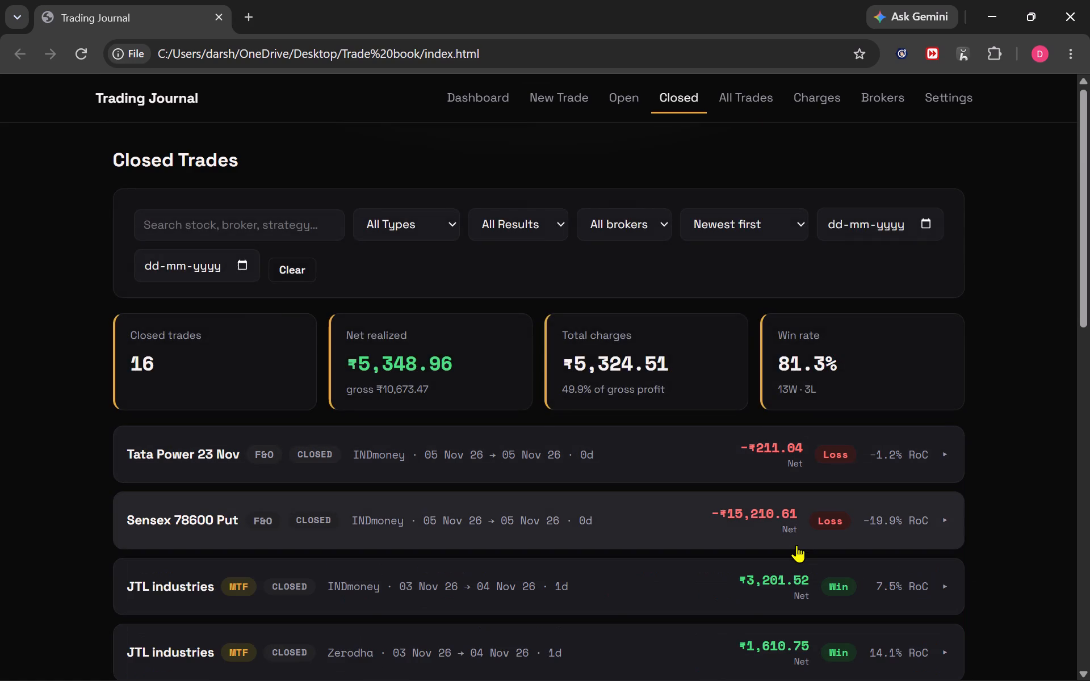
pyautogui.scroll(-2, 762, 557)
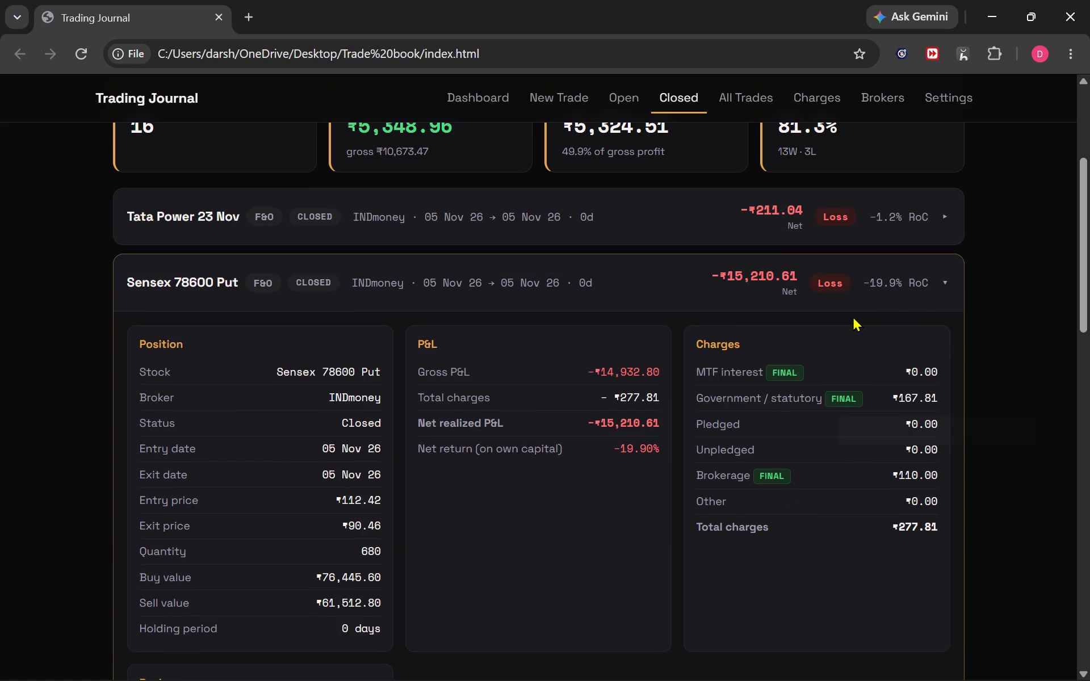
pyautogui.click(943, 284)
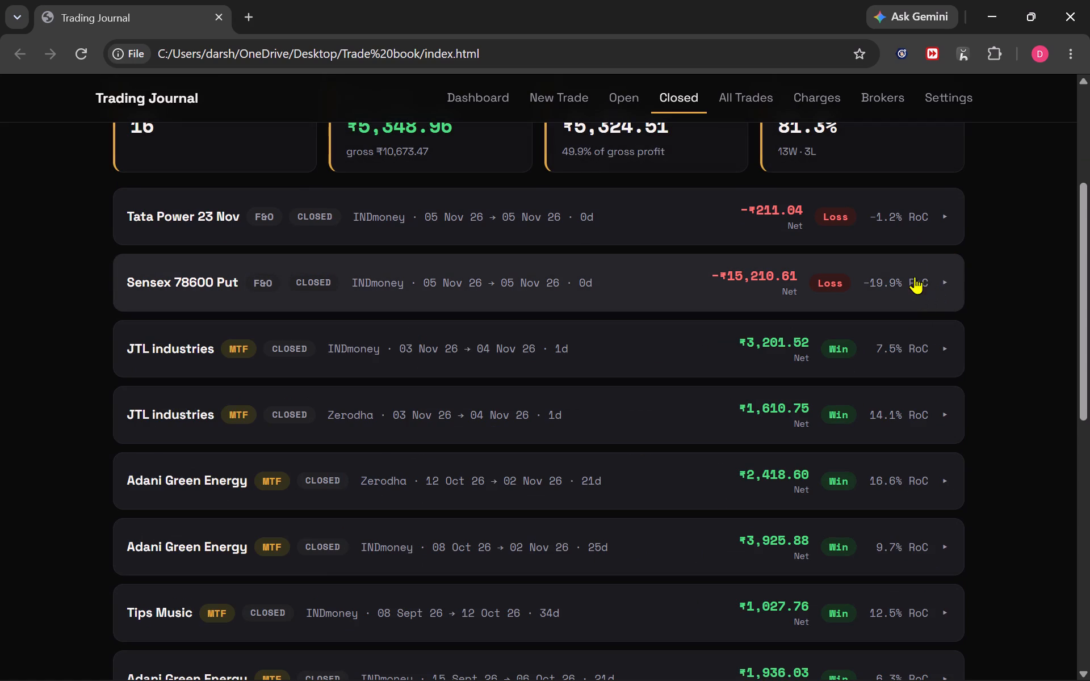
pyautogui.click(941, 197)
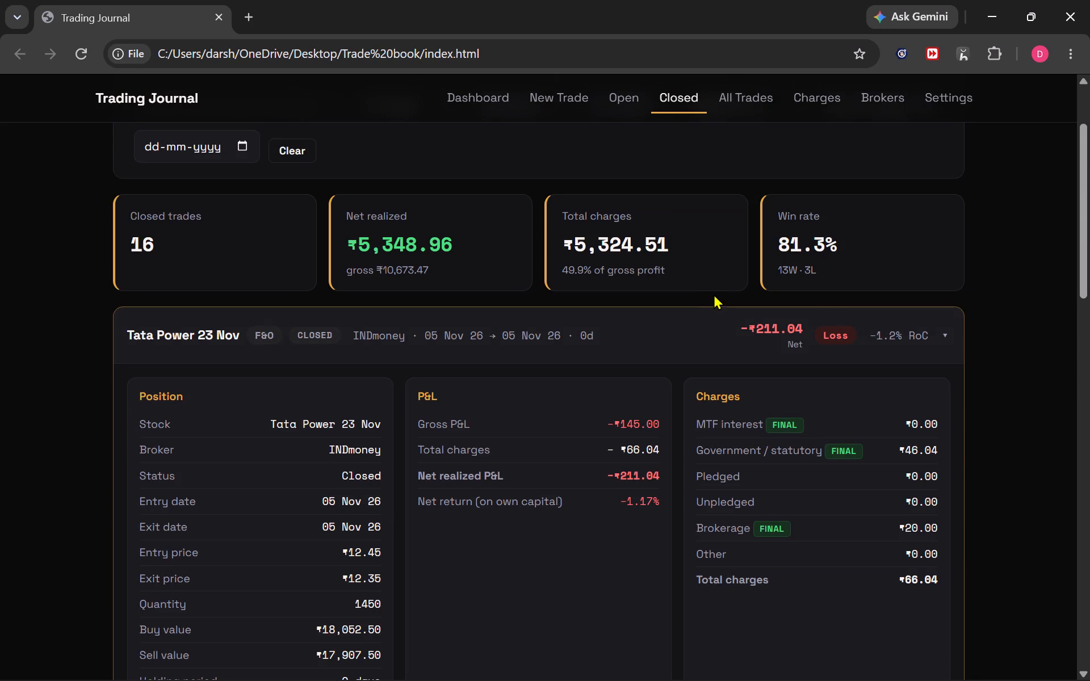
pyautogui.click(714, 300)
pyautogui.click(714, 317)
pyautogui.scroll(1, 661, 362)
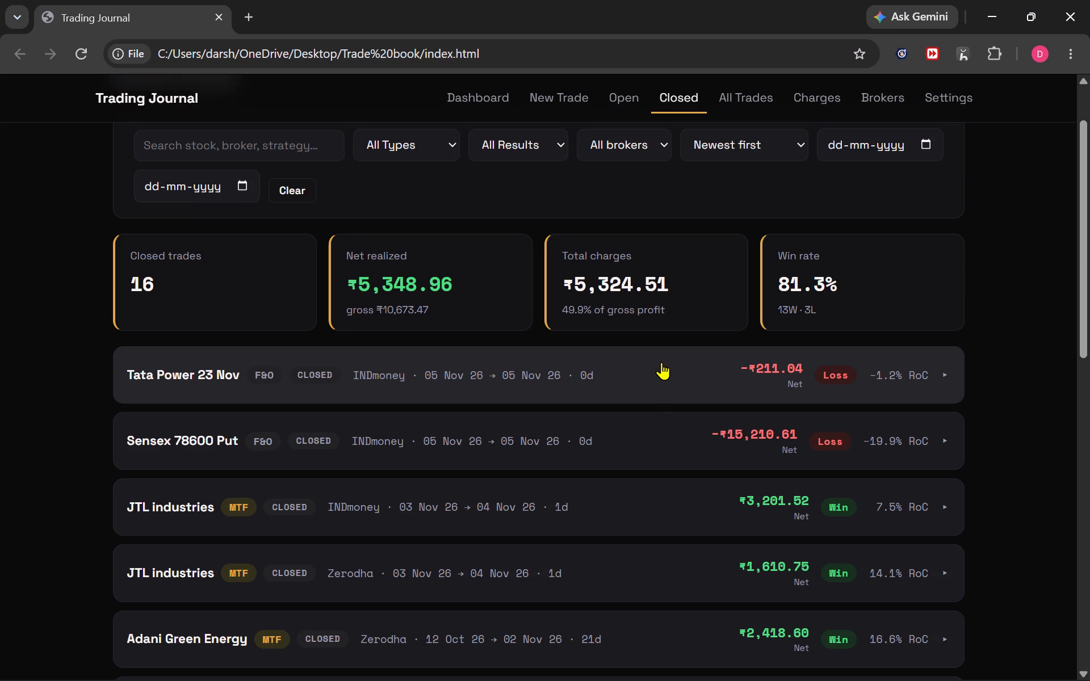
# Open the Sensex 78600 Put trade for editing and set its setup, execution and risk scores to 1.
pyautogui.click(672, 447)
pyautogui.scroll(-4, 405, 551)
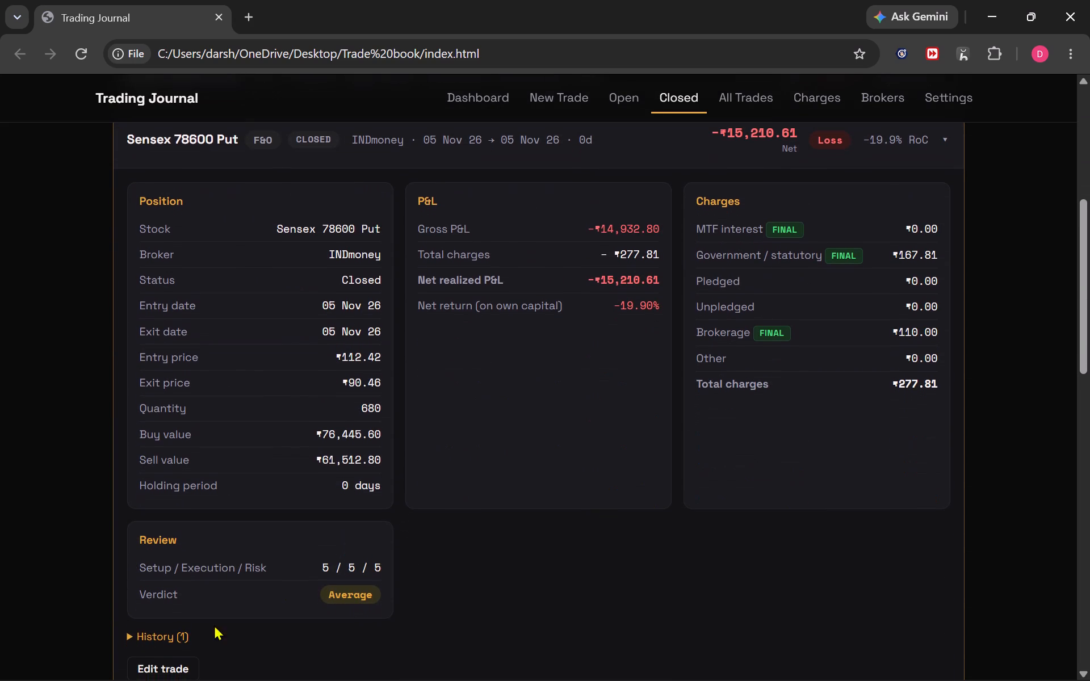
pyautogui.scroll(-1, 200, 636)
pyautogui.click(160, 606)
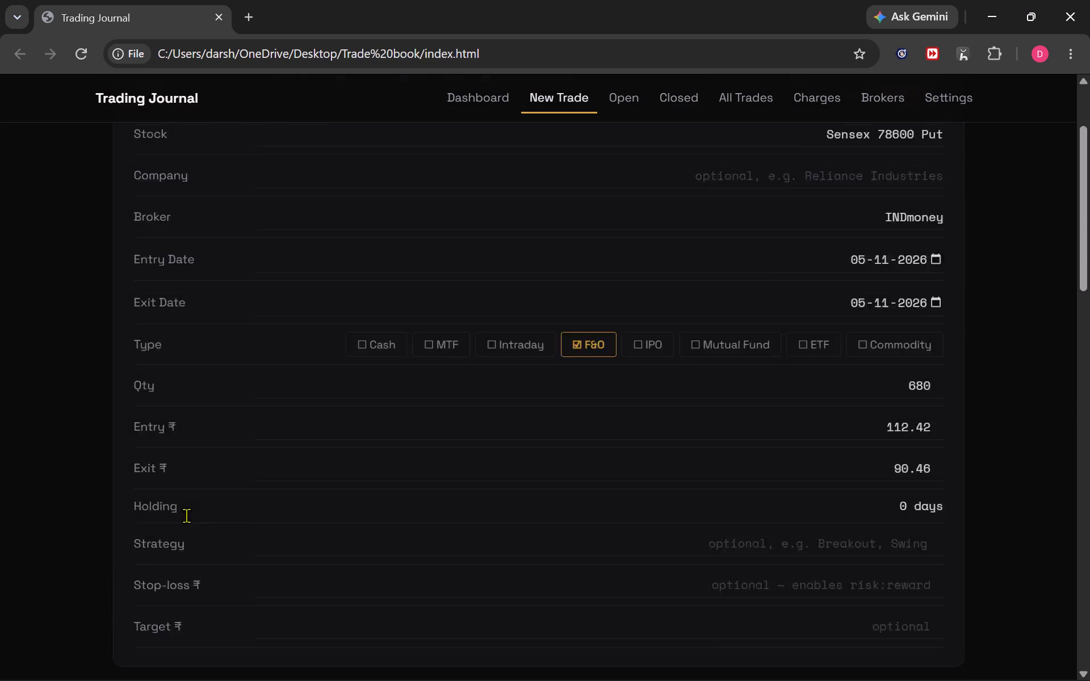
pyautogui.scroll(-7, 186, 515)
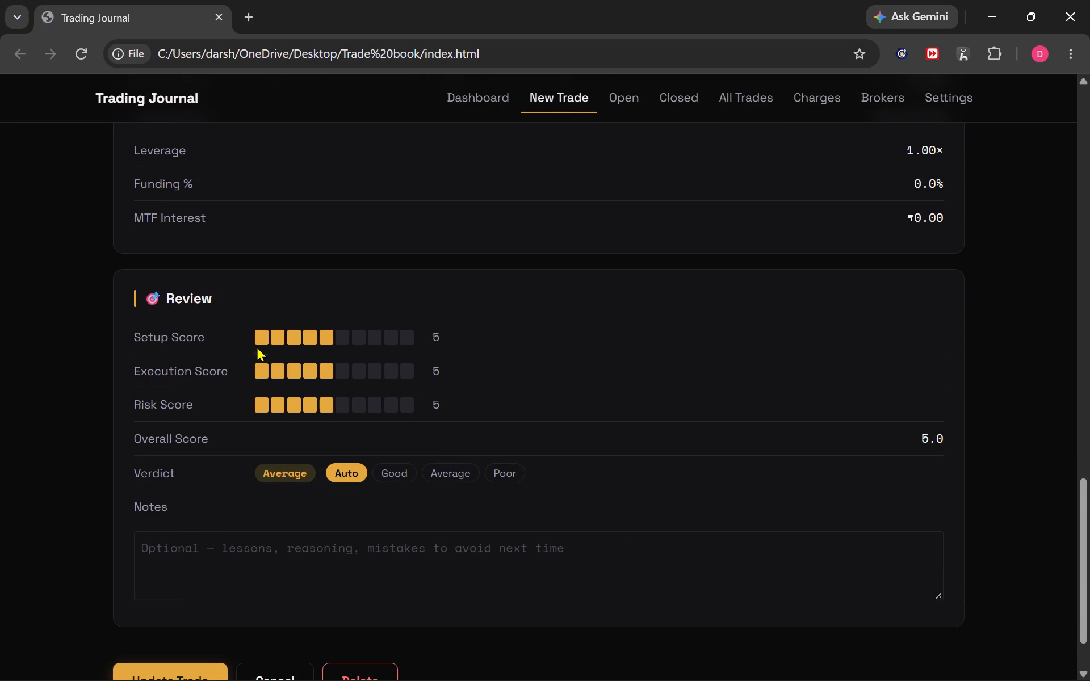
pyautogui.click(257, 346)
pyautogui.click(254, 342)
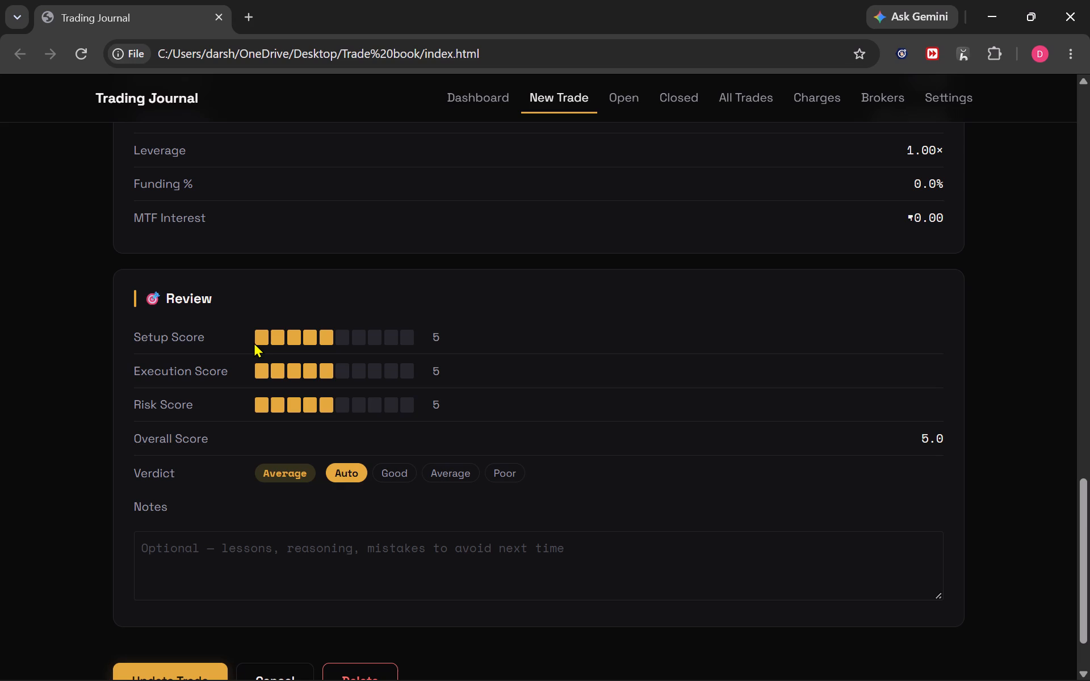
pyautogui.click(254, 342)
pyautogui.click(263, 336)
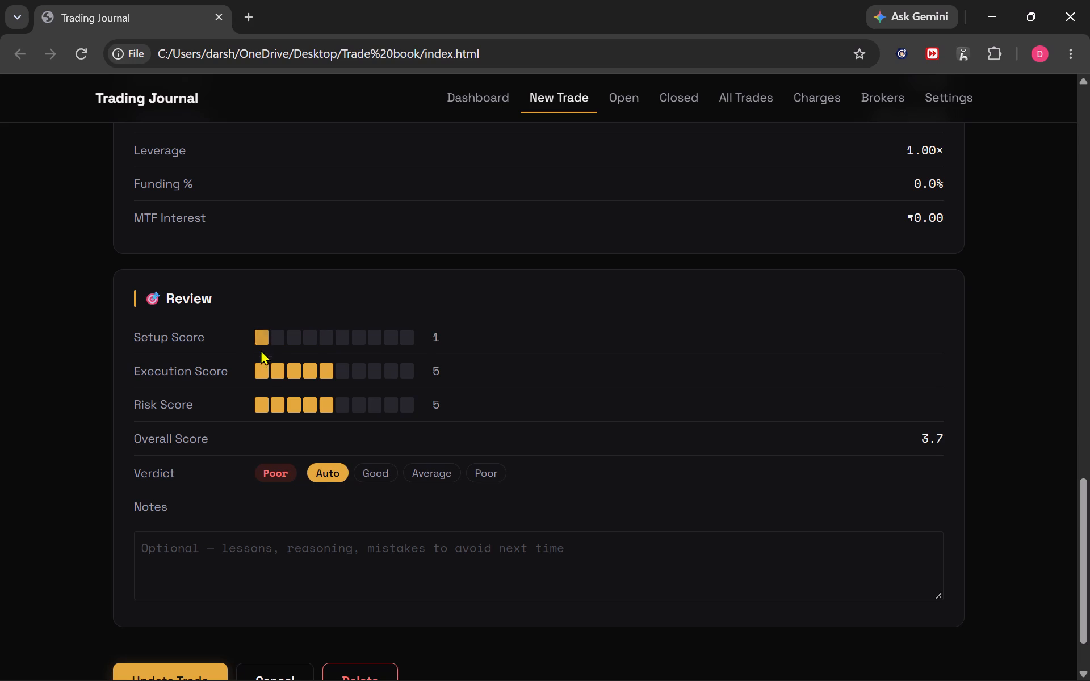
pyautogui.click(266, 375)
pyautogui.click(266, 405)
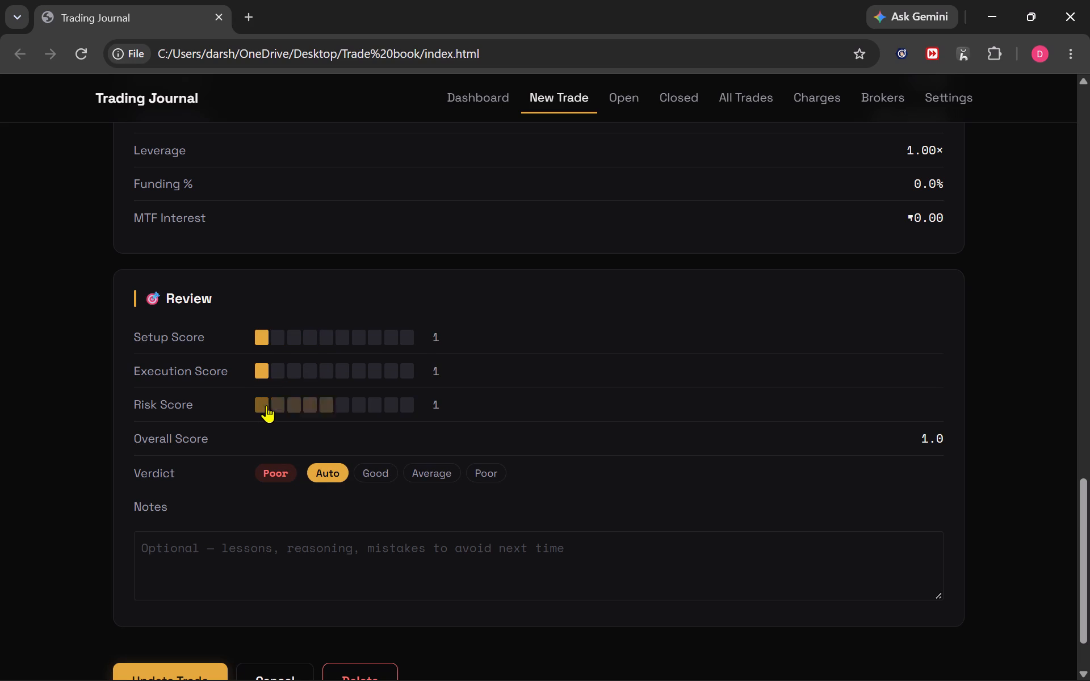
# Save the rescored Sensex 78600 Put trade.
pyautogui.click(182, 662)
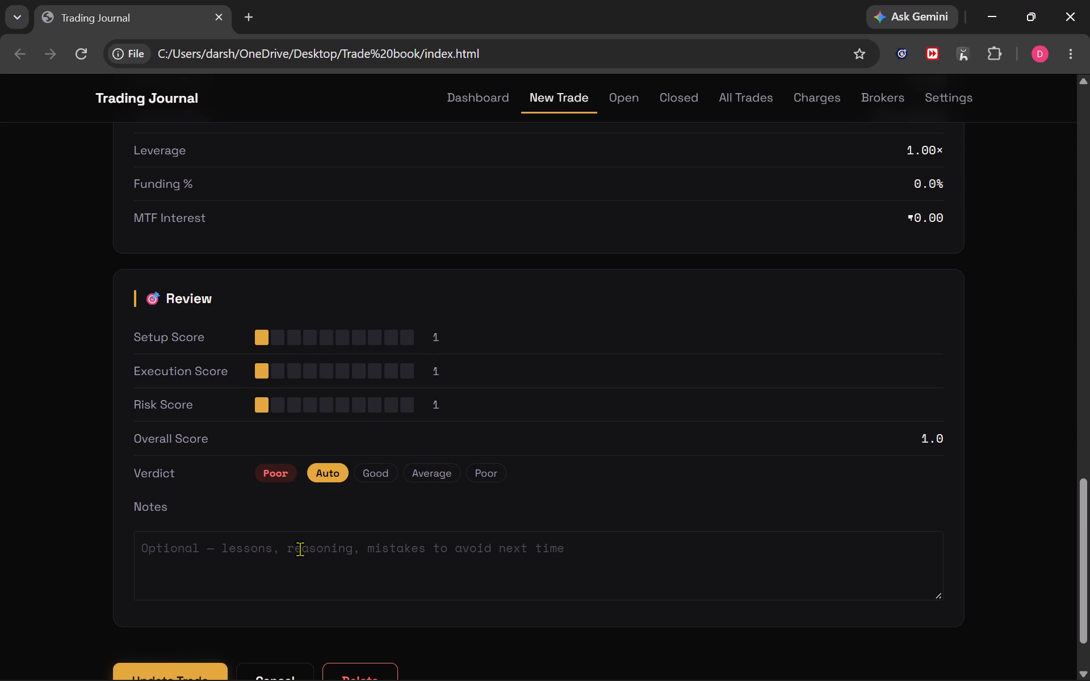
pyautogui.scroll(1, 373, 218)
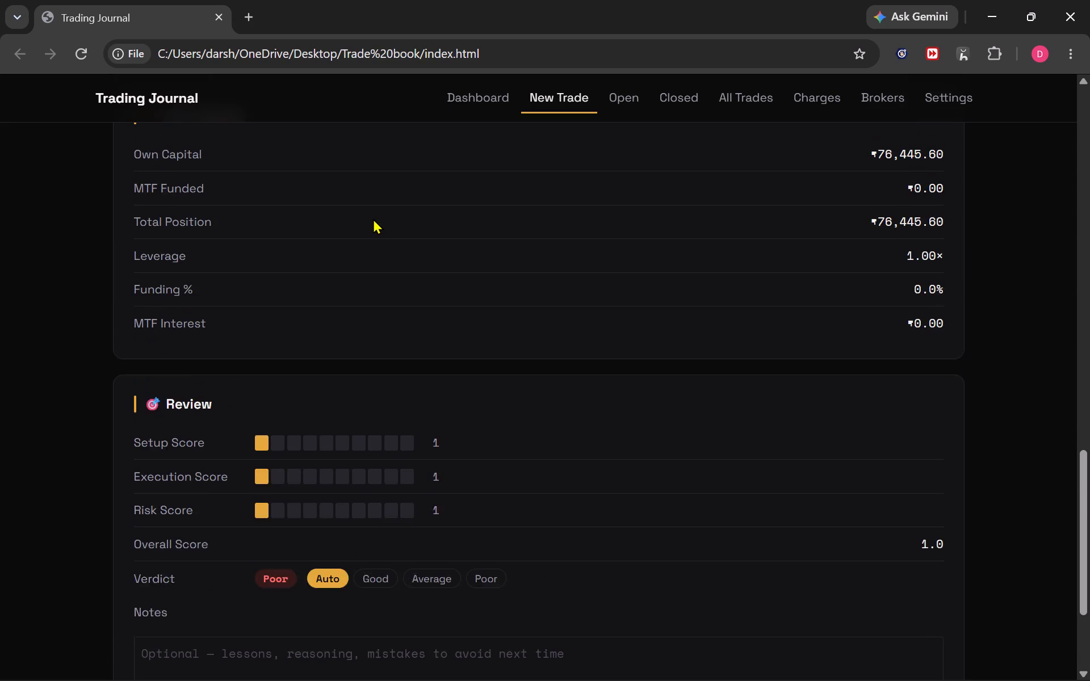
pyautogui.scroll(-3, 373, 218)
pyautogui.click(167, 610)
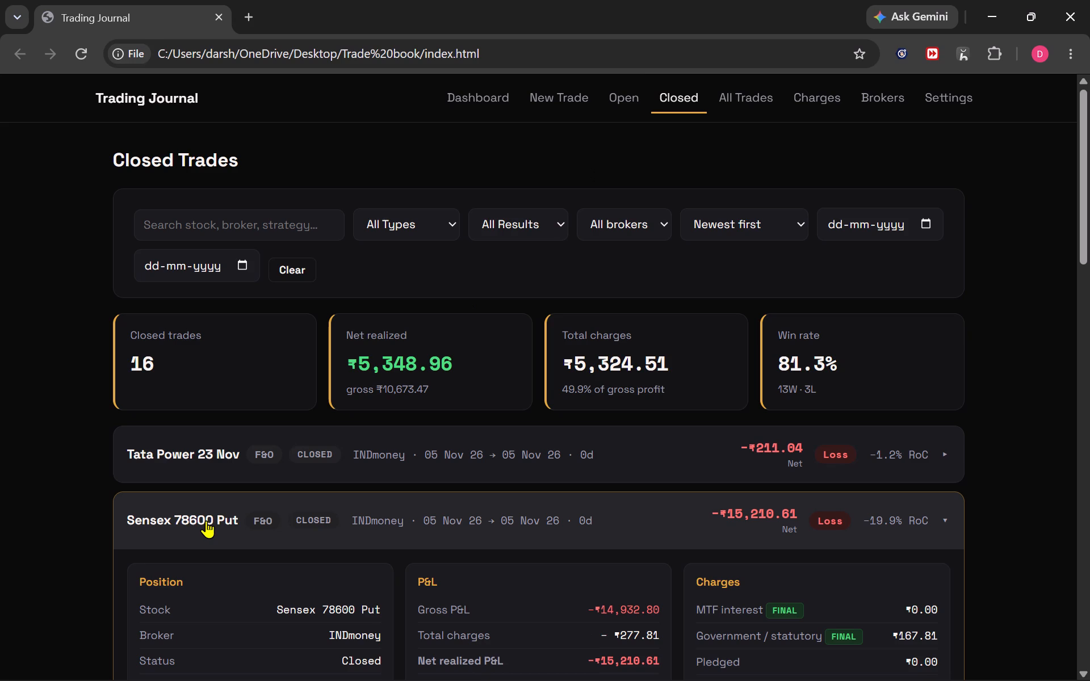
# Examine the dashboard's summary figures and profit analysis, and the Sensex 78600 Put details among the recent closed trades.
pyautogui.click(452, 114)
pyautogui.click(460, 106)
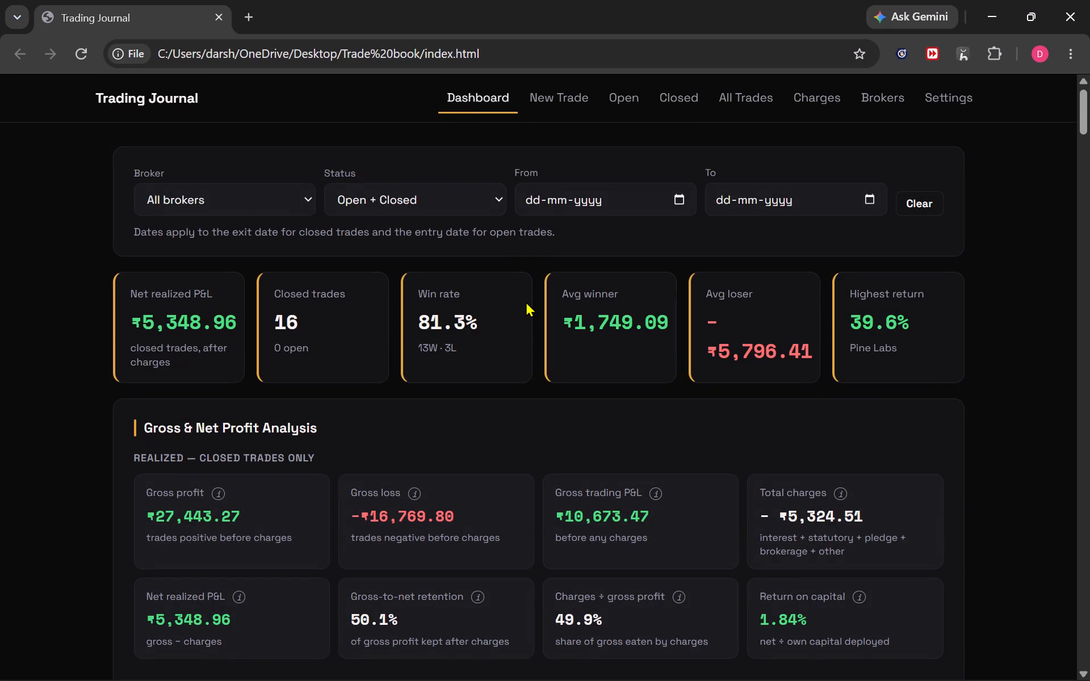
pyautogui.scroll(1, 526, 301)
pyautogui.scroll(-7, 791, 377)
pyautogui.scroll(1, 791, 377)
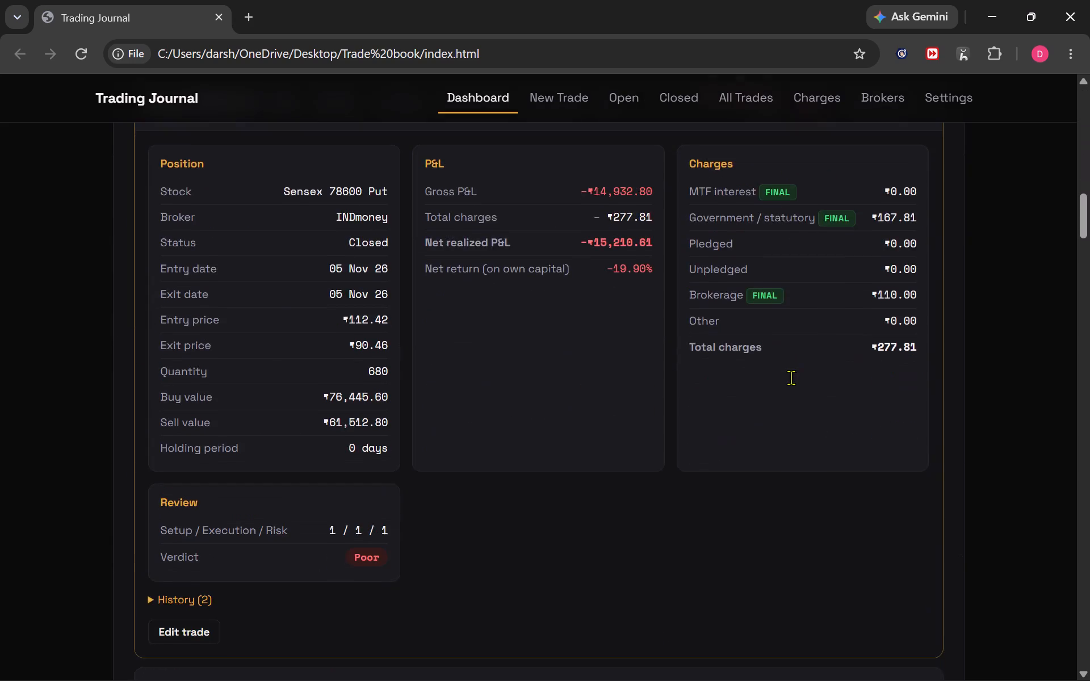
pyautogui.scroll(1, 791, 377)
pyautogui.scroll(-1, 791, 377)
pyautogui.click(912, 522)
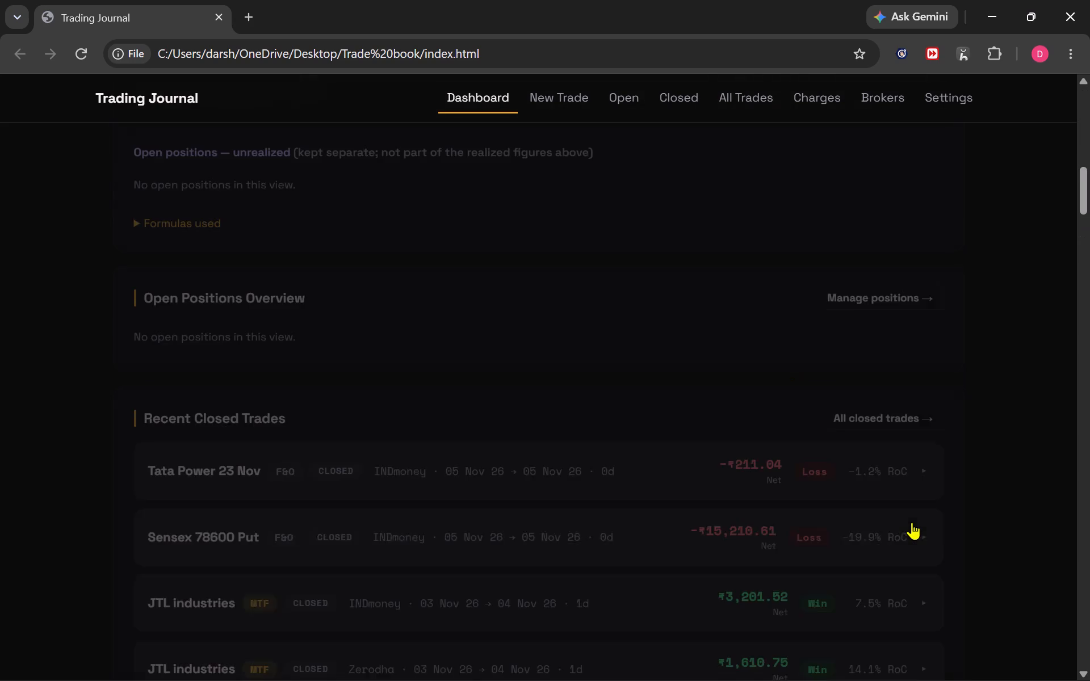
# Examine the dashboard's gross versus net profit, cumulative profit, charges breakdown, profit and loss distribution, monthly performance and charges efficiency sections.
pyautogui.scroll(-3, 806, 511)
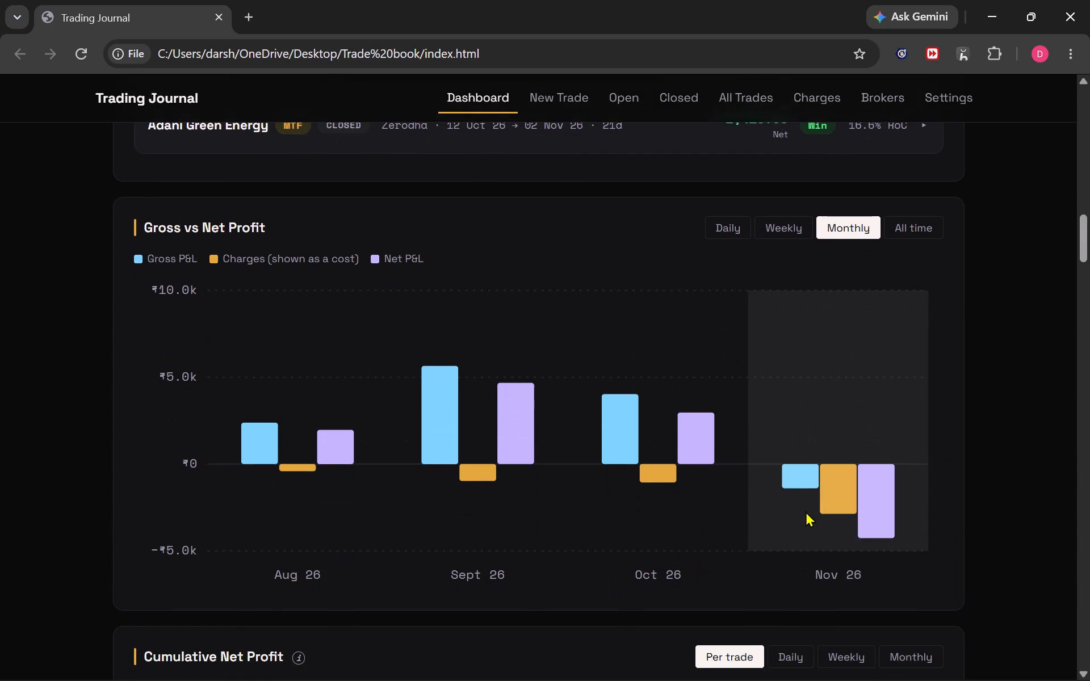
pyautogui.scroll(-1, 806, 511)
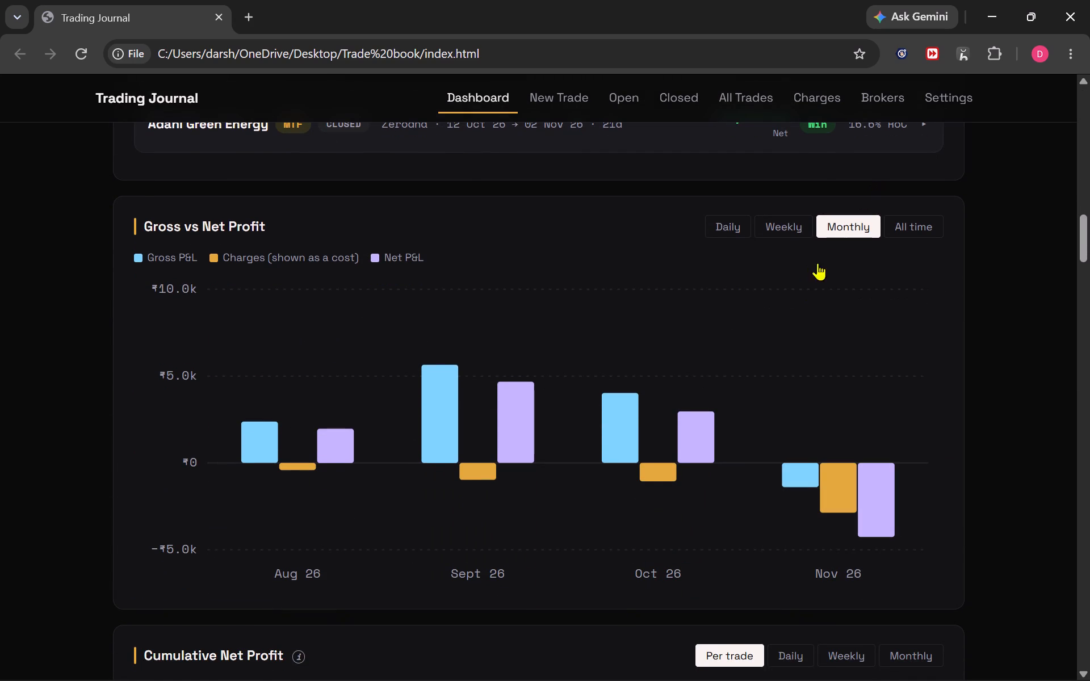
pyautogui.scroll(-6, 757, 351)
pyautogui.scroll(5, 757, 351)
pyautogui.scroll(-3, 757, 351)
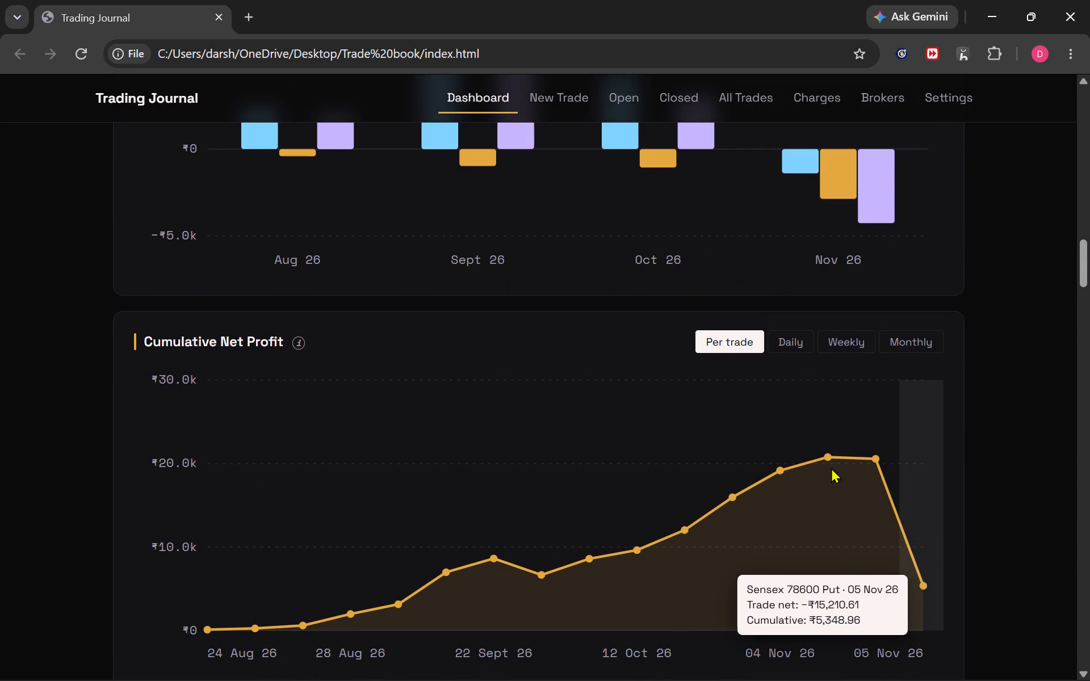
pyautogui.scroll(-3, 876, 465)
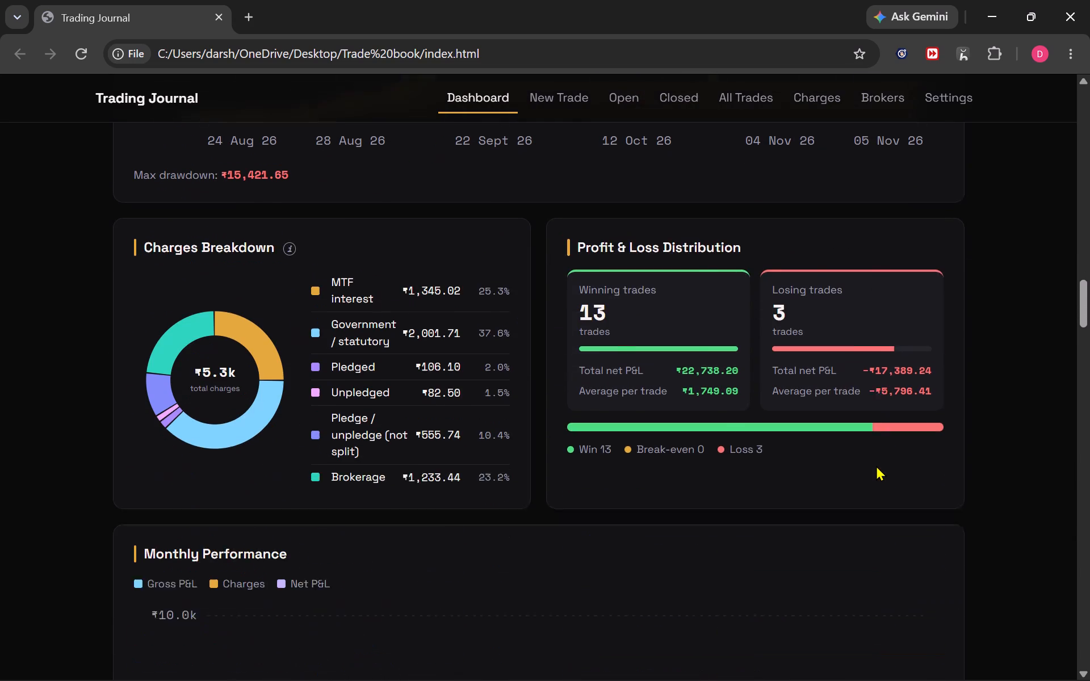
pyautogui.scroll(-1, 876, 465)
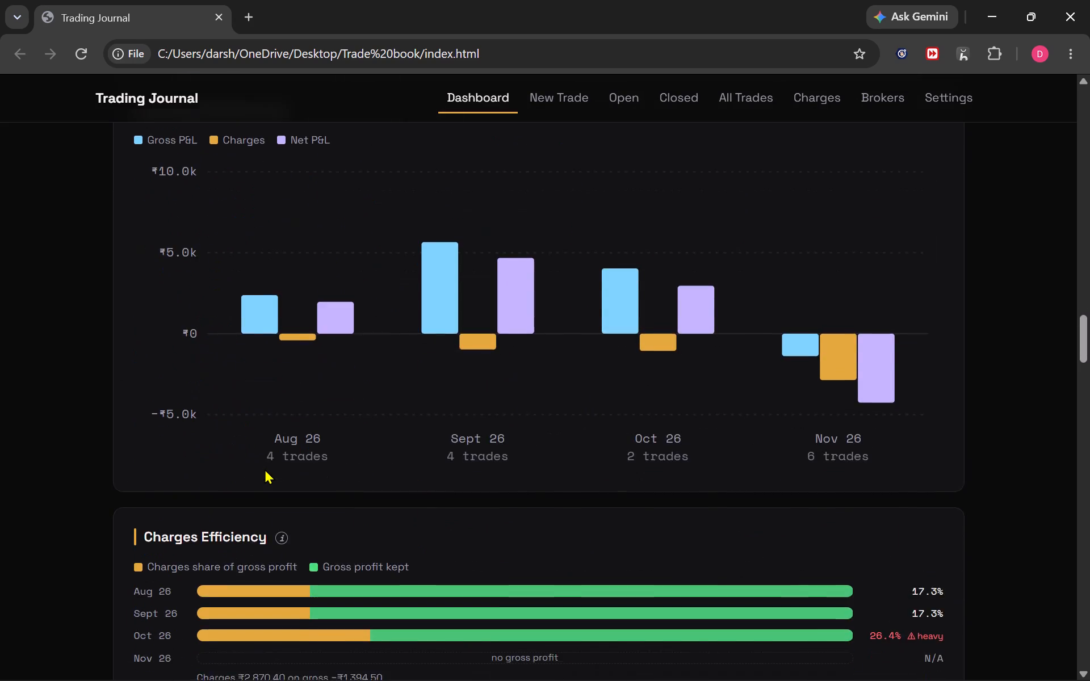
pyautogui.scroll(-11, 265, 469)
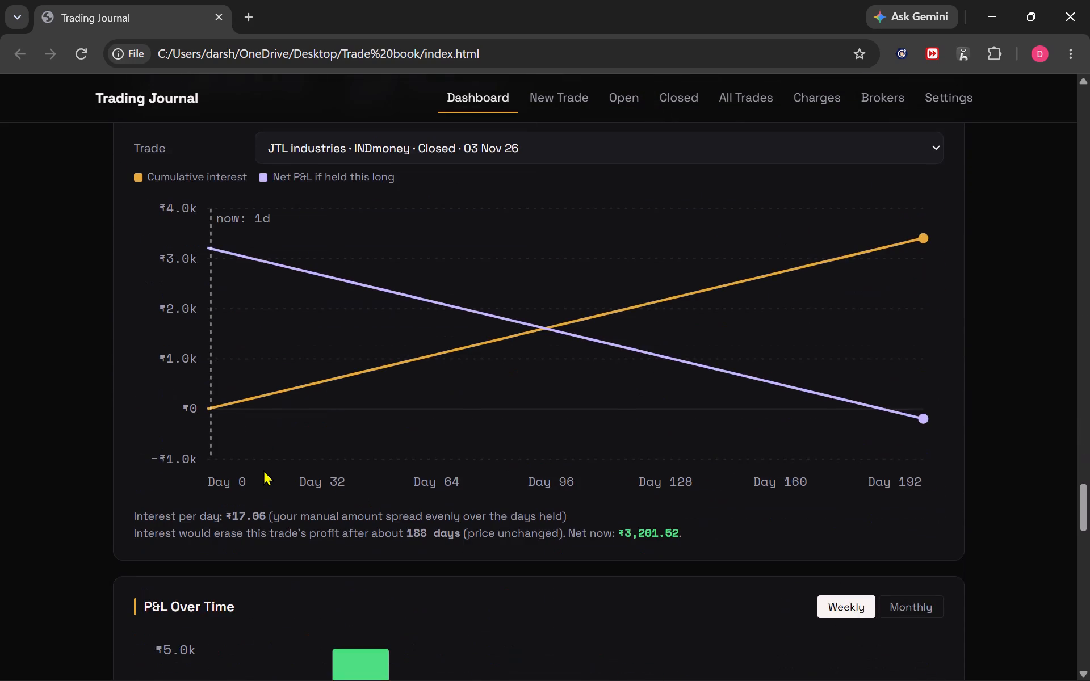
# Examine the dashboard's P&L Over Time chart, November 2026 P&L calendar and Cash vs MTF comparison, and return to the summary figures.
pyautogui.scroll(-6, 263, 470)
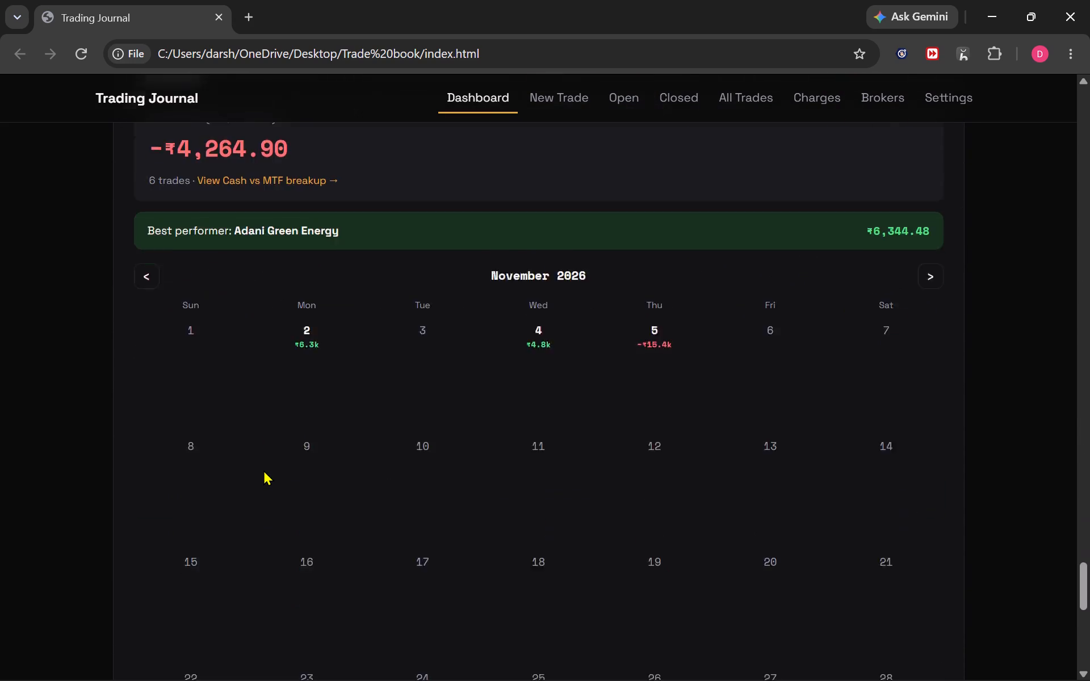
pyautogui.scroll(5, 263, 470)
pyautogui.hscroll(1, 263, 470)
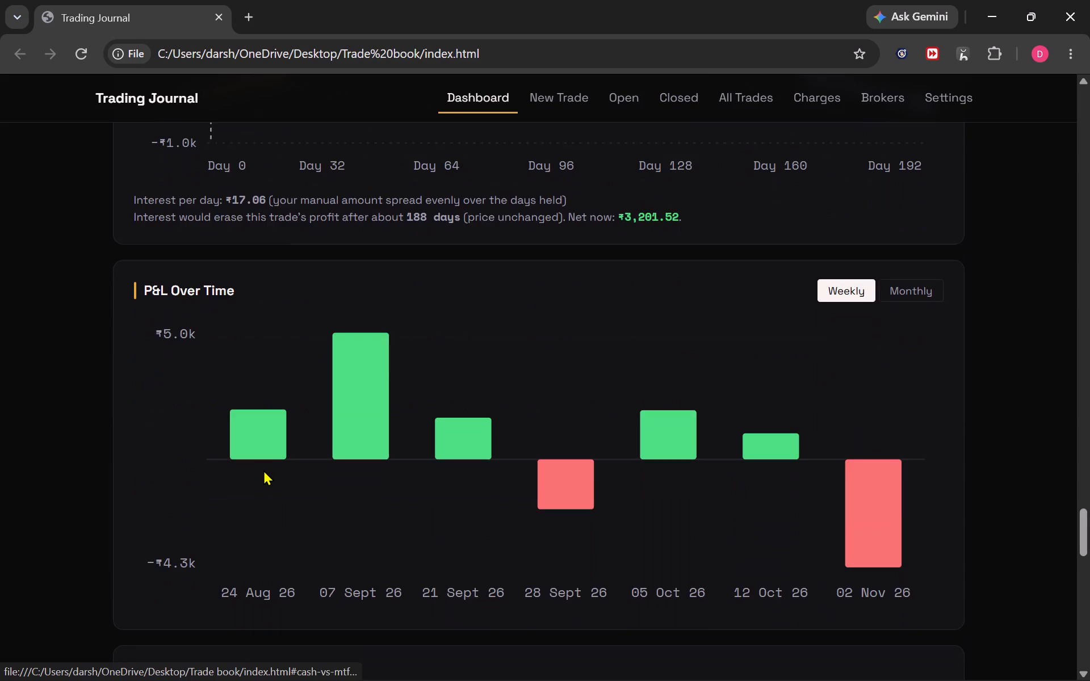
pyautogui.scroll(-7, 263, 470)
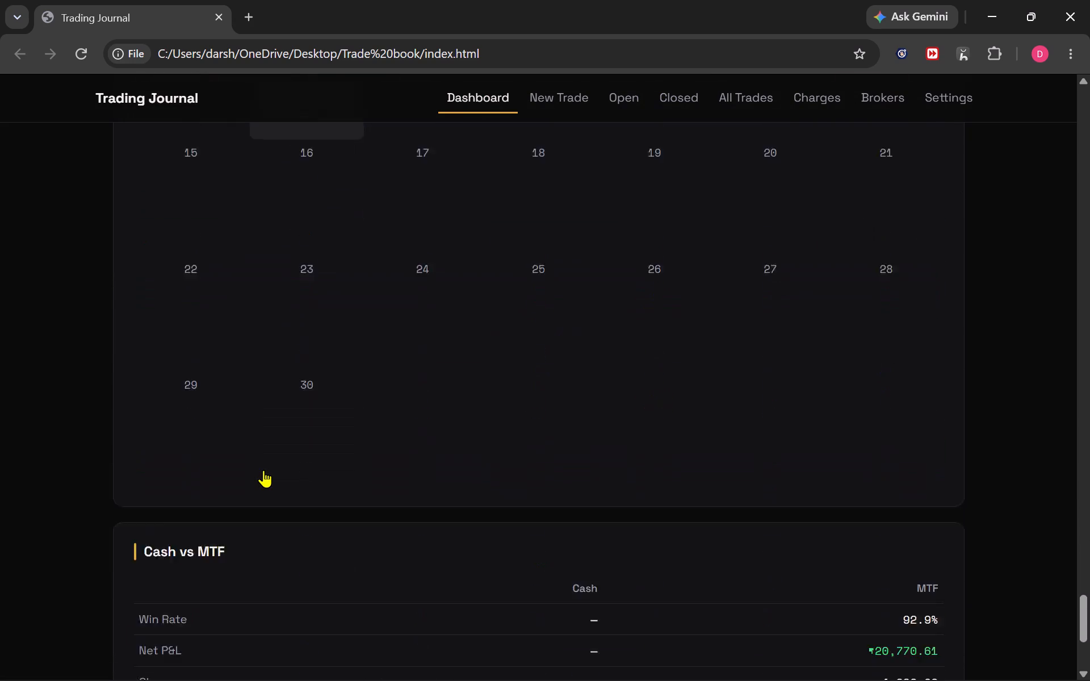
pyautogui.scroll(-3, 263, 470)
pyautogui.scroll(20, 263, 470)
pyautogui.scroll(11, 263, 470)
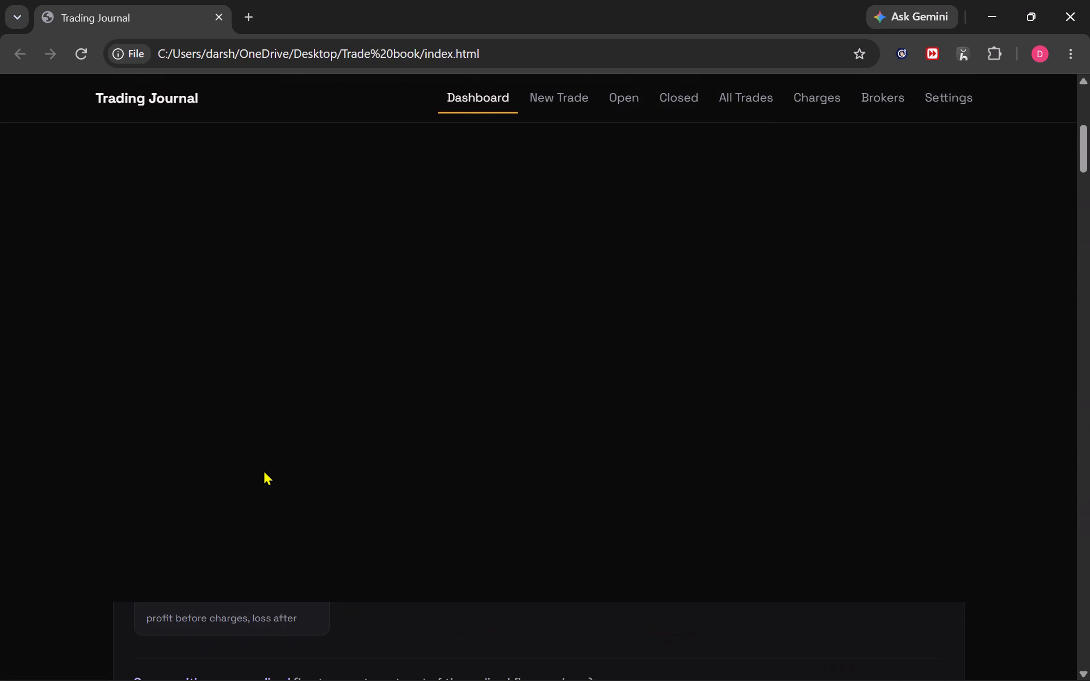
pyautogui.scroll(-10, 263, 470)
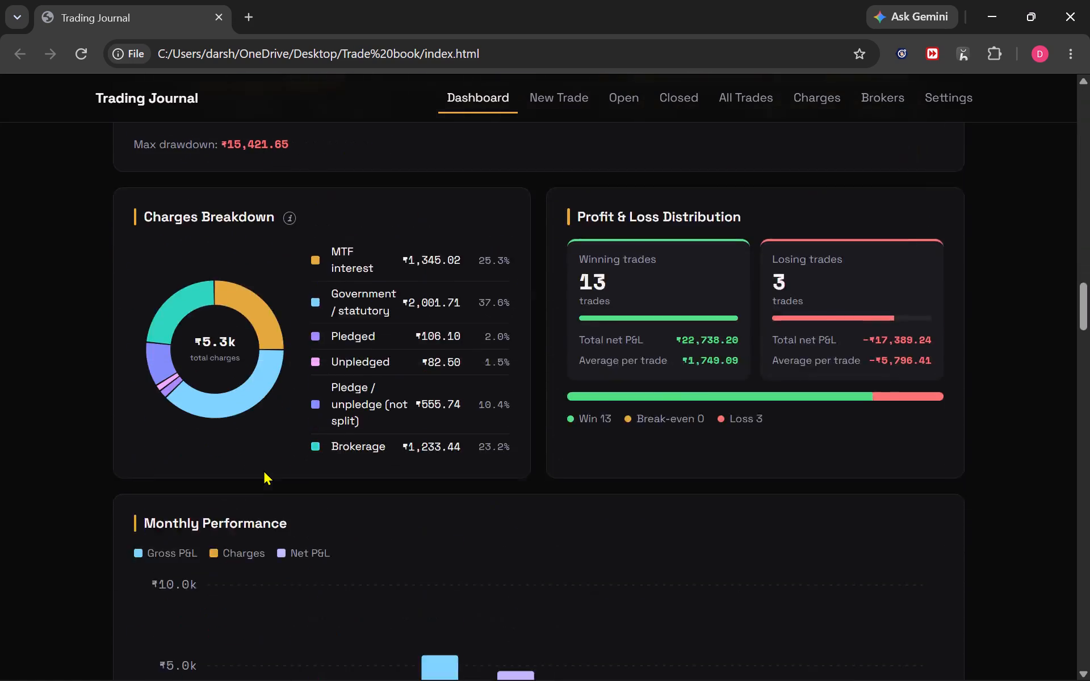
pyautogui.scroll(-12, 263, 470)
pyautogui.scroll(9, 728, 257)
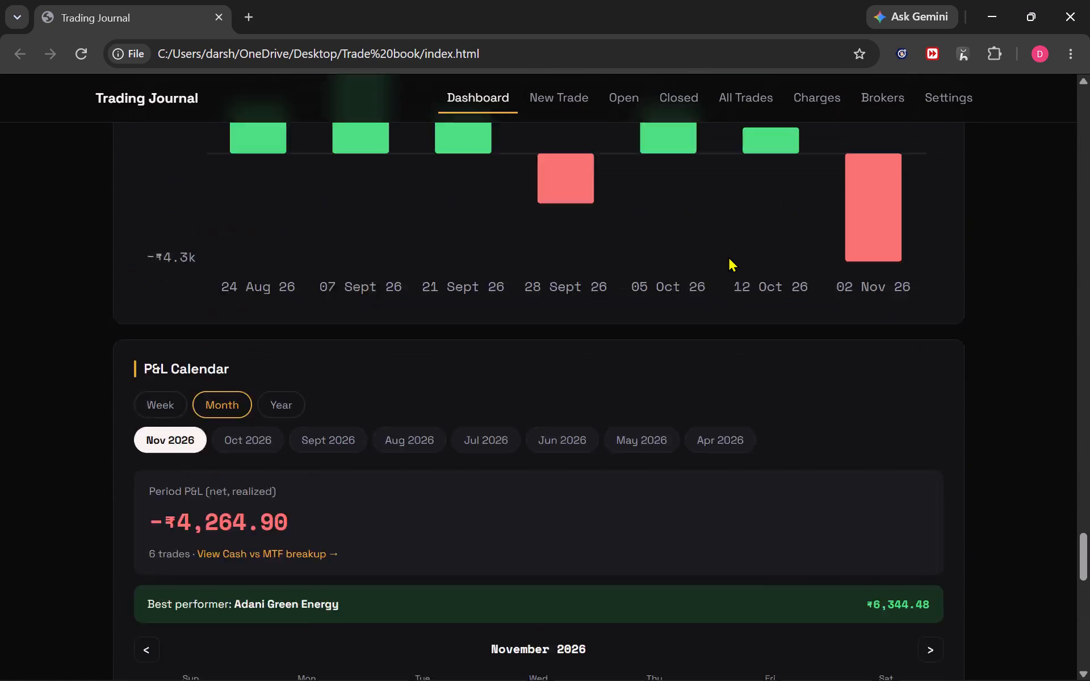
pyautogui.scroll(13, 728, 257)
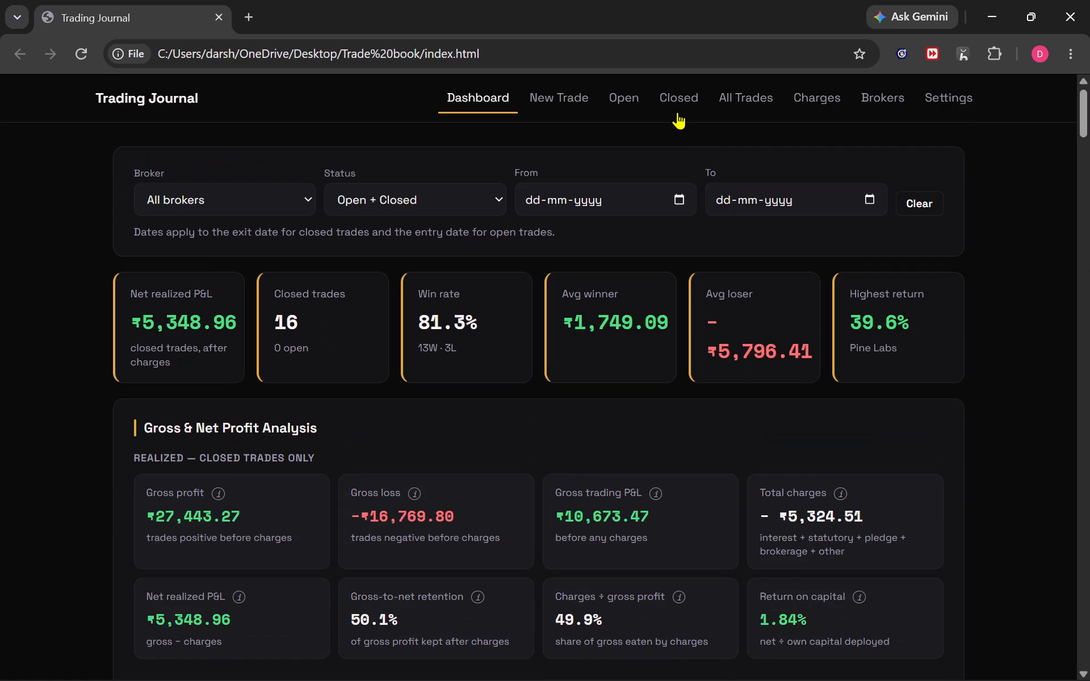
# View the open positions page and the closed trades list.
pyautogui.click(608, 103)
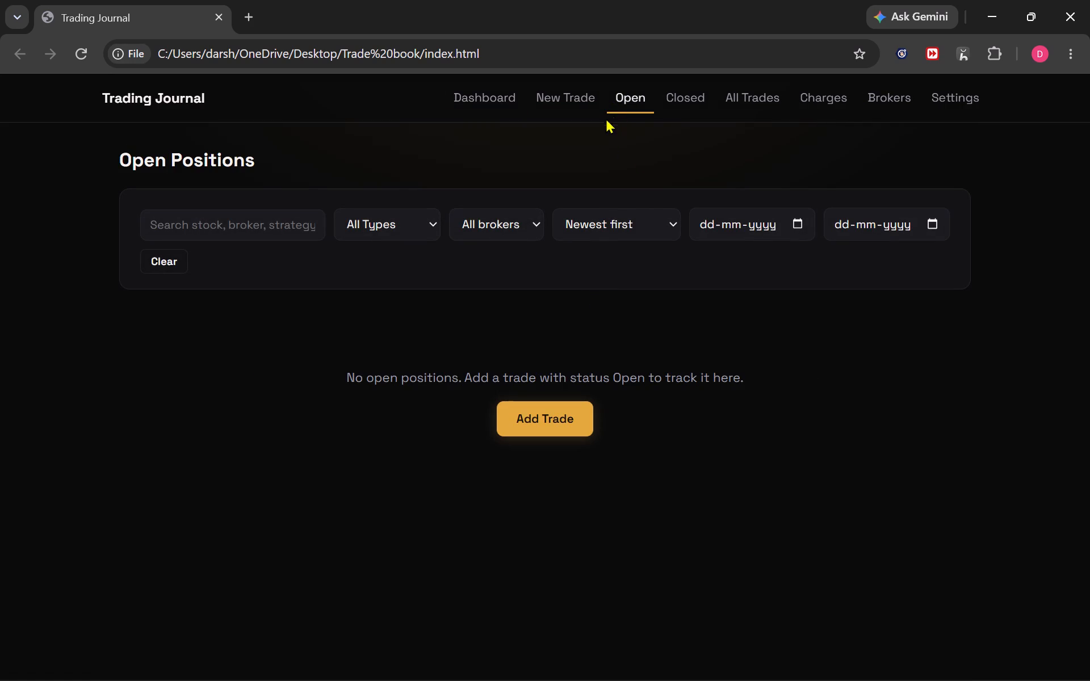
pyautogui.click(668, 106)
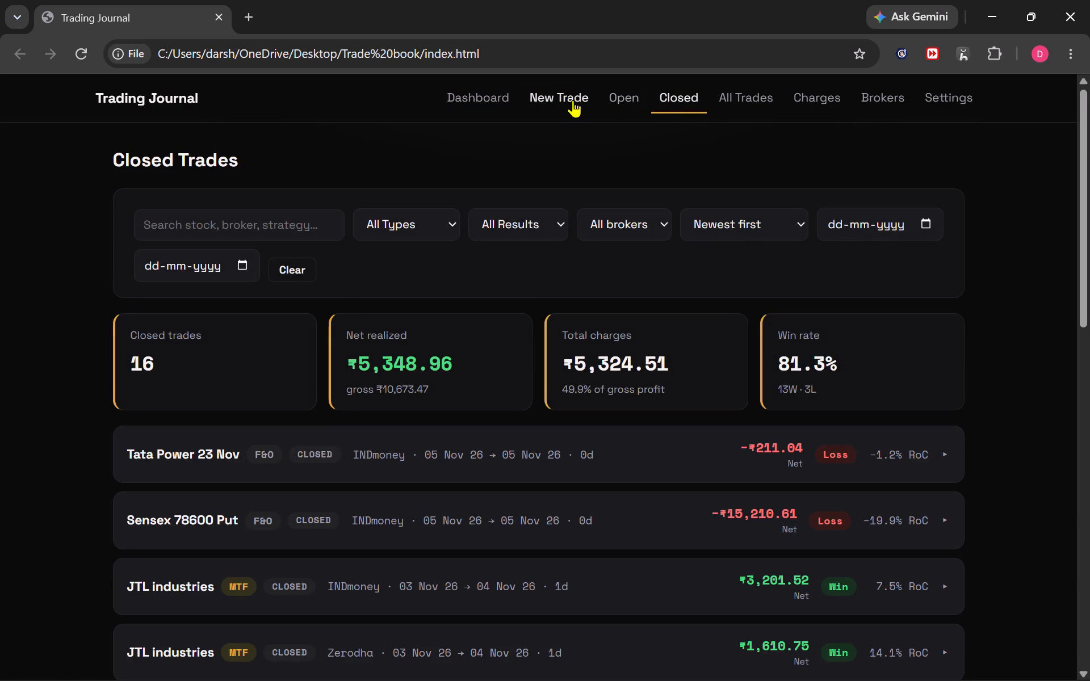
# Start a new trade entry and set its status to Closed.
pyautogui.click(569, 96)
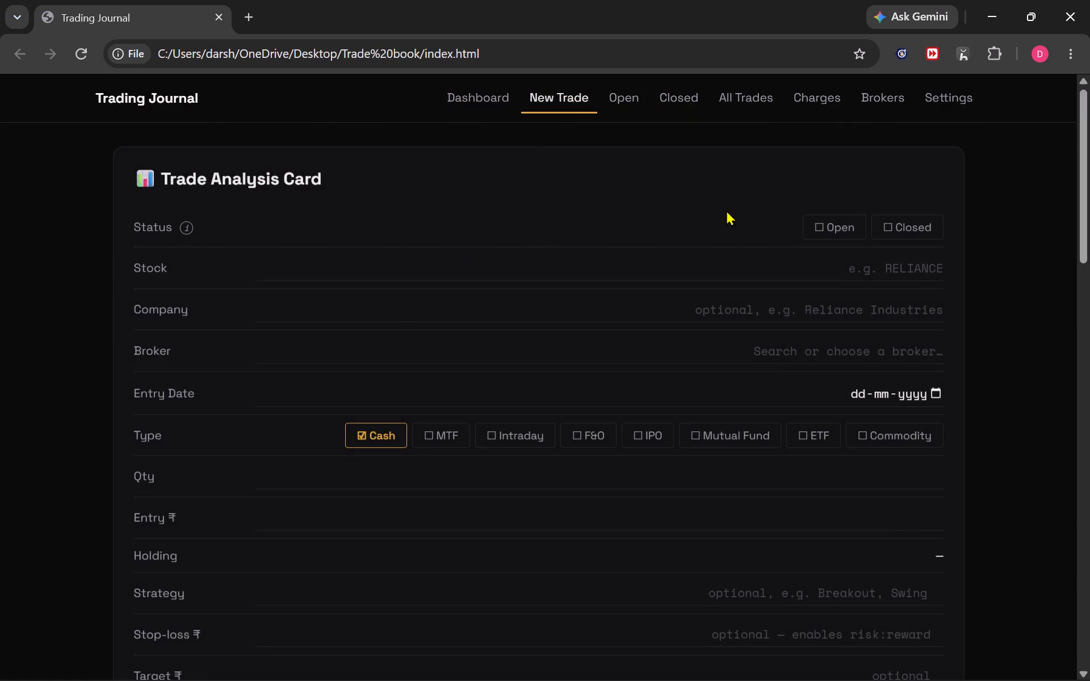
pyautogui.click(825, 228)
pyautogui.click(886, 227)
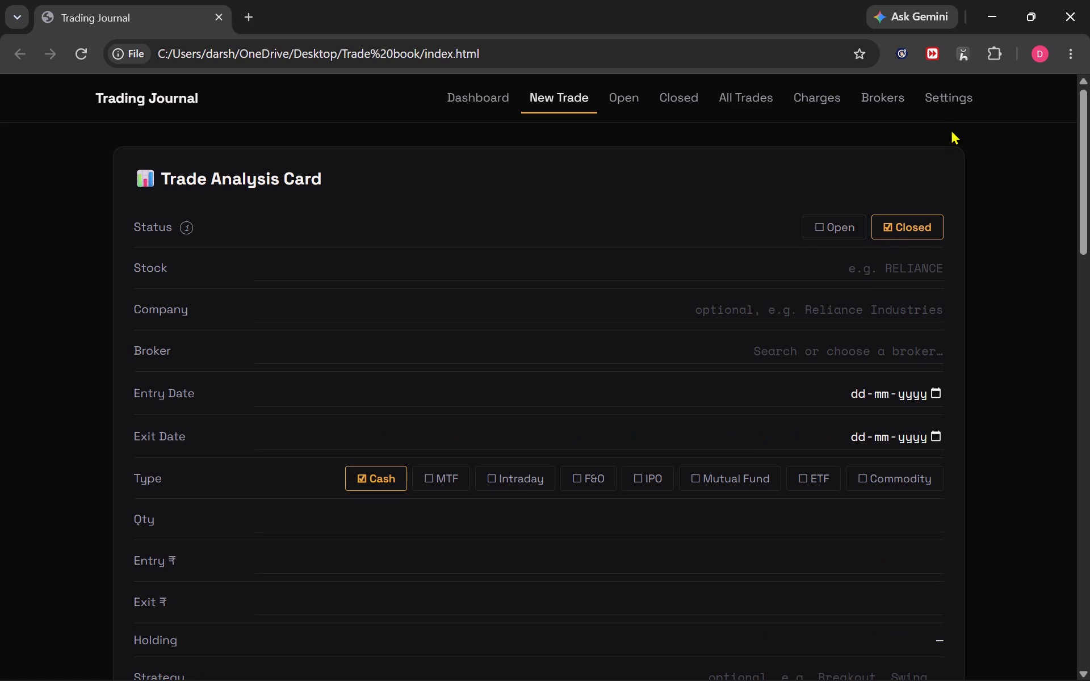
# Enter NIFTY 9 Nov 24550 Call as the new trade's stock and choose INDmoney as its broker.
pyautogui.click(888, 273)
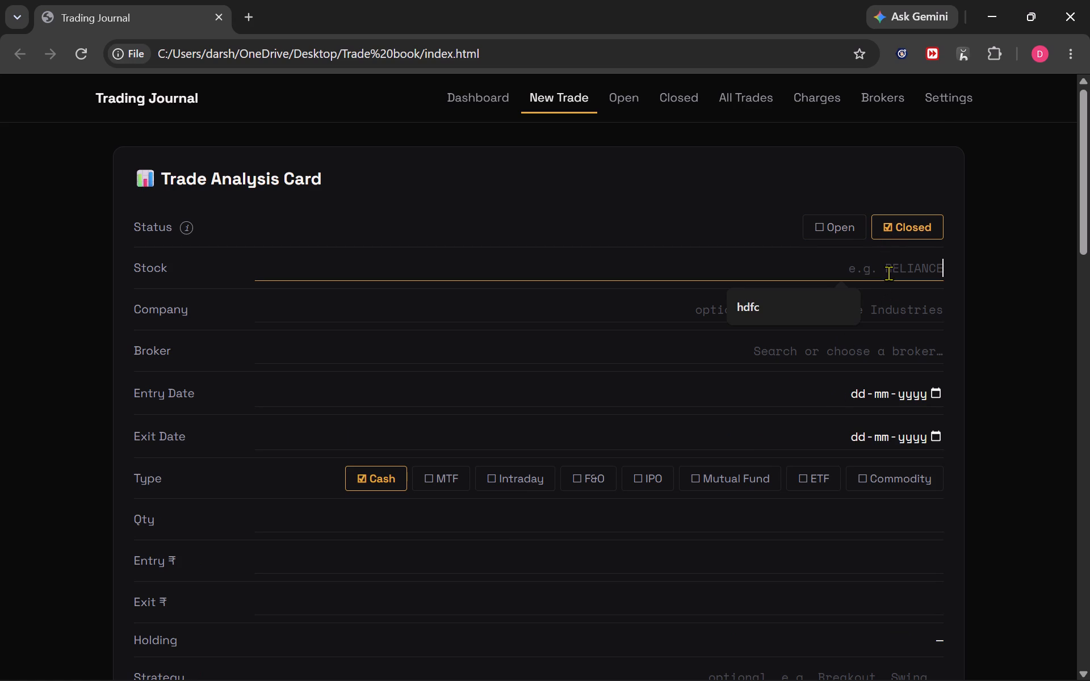
pyautogui.hotkey('shift', 'n')
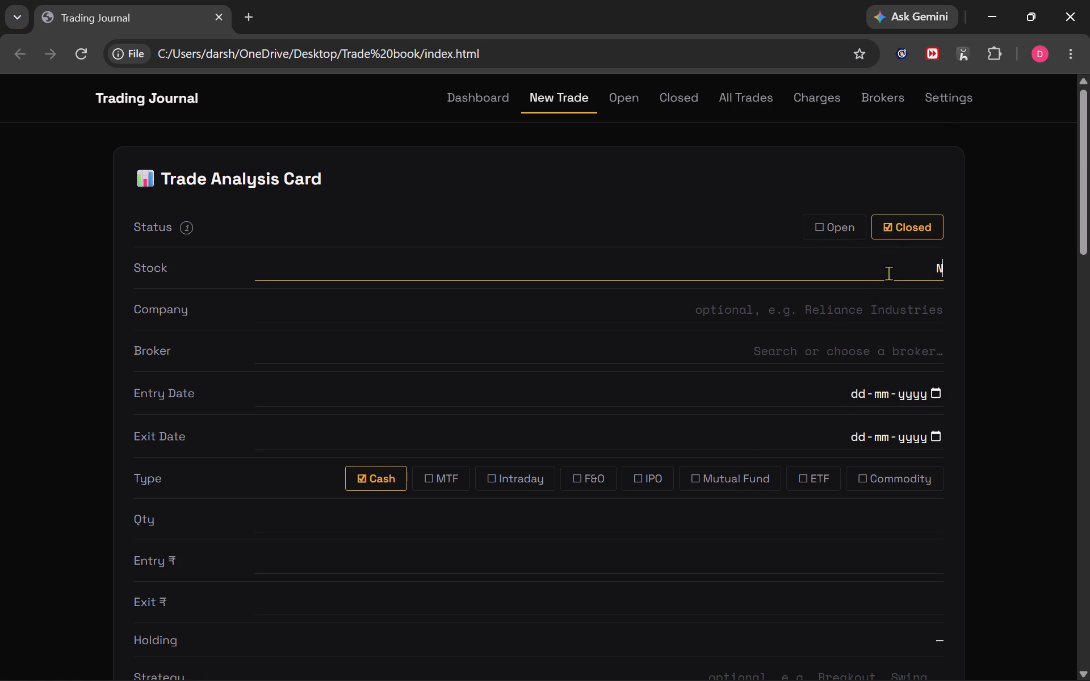
pyautogui.hotkey('shift', 'i')
pyautogui.write('FTY')
pyautogui.press('space')
pyautogui.press('0')
pyautogui.press('BackSpace')
pyautogui.write('9 No')
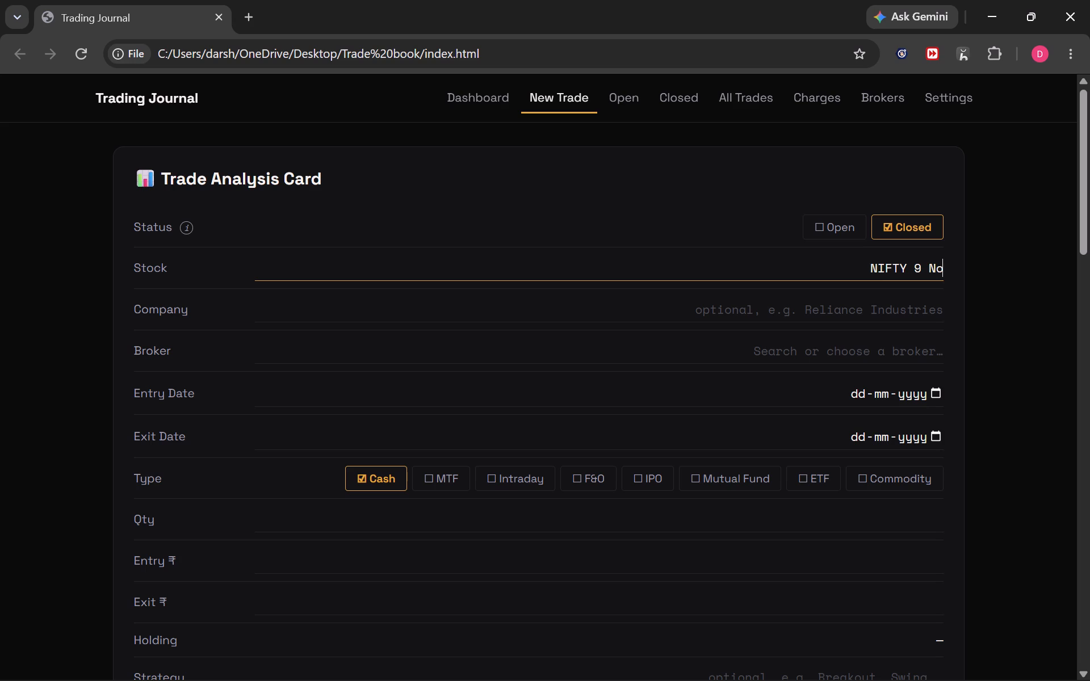
pyautogui.write('v')
pyautogui.press('space')
pyautogui.write('24')
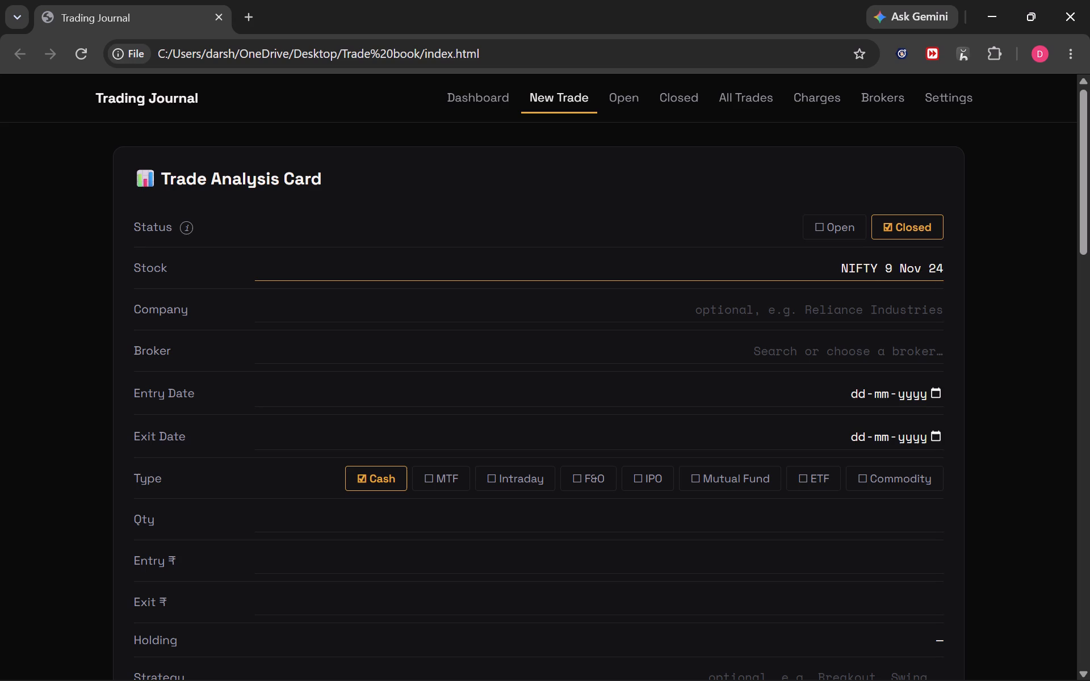
pyautogui.write('55')
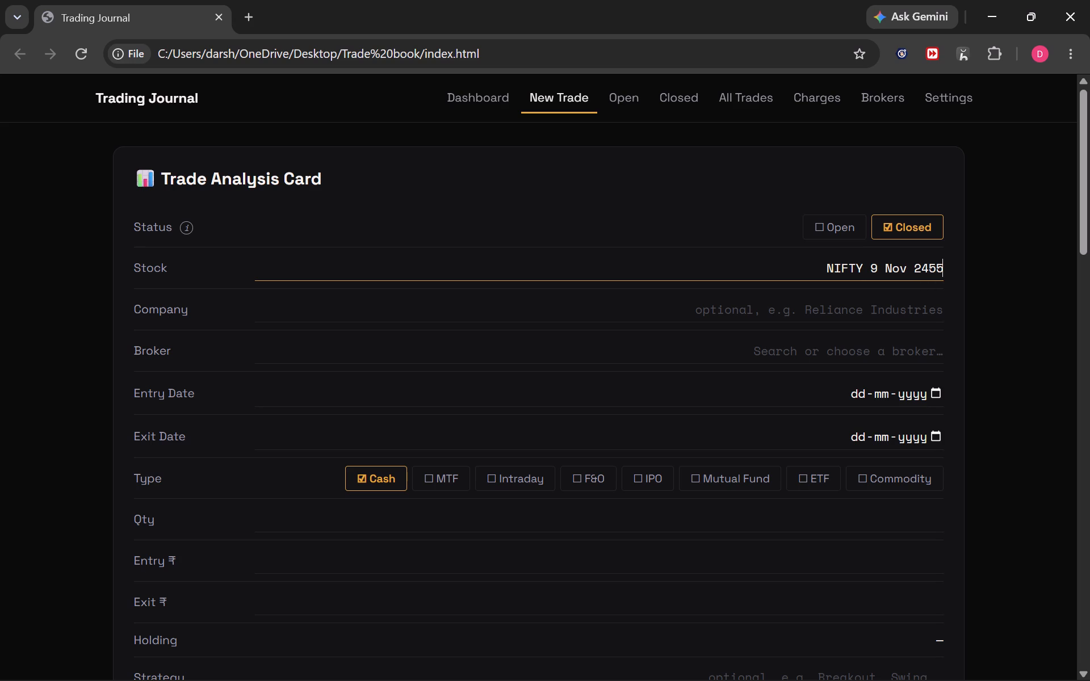
pyautogui.write('0')
pyautogui.press('space')
pyautogui.hotkey('shift', 'c')
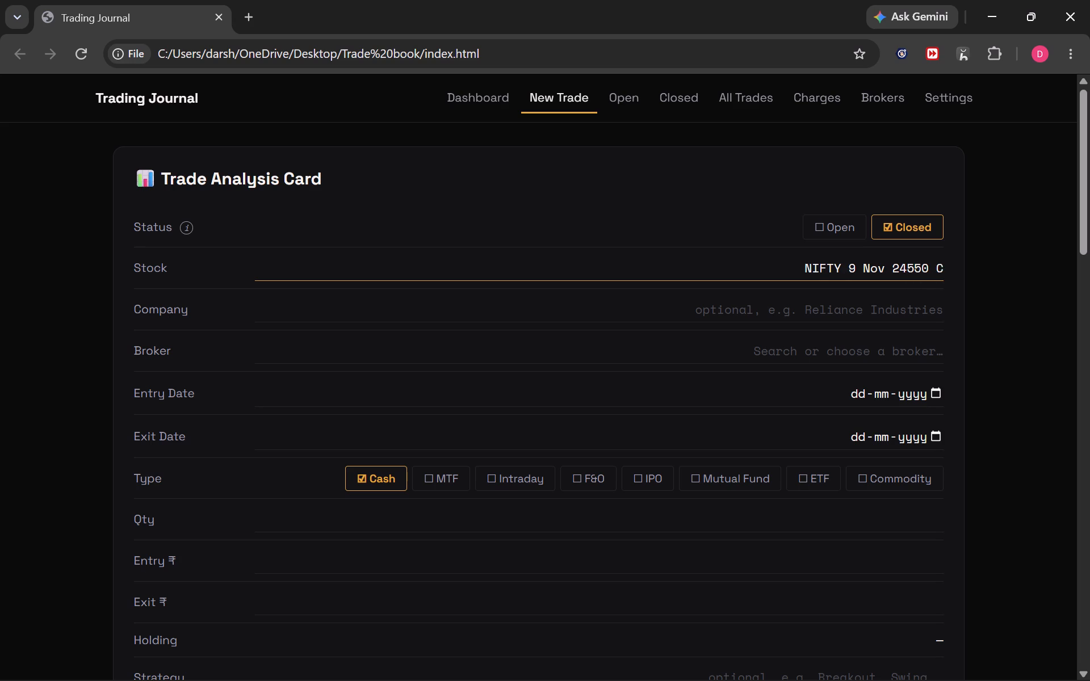
pyautogui.write('all')
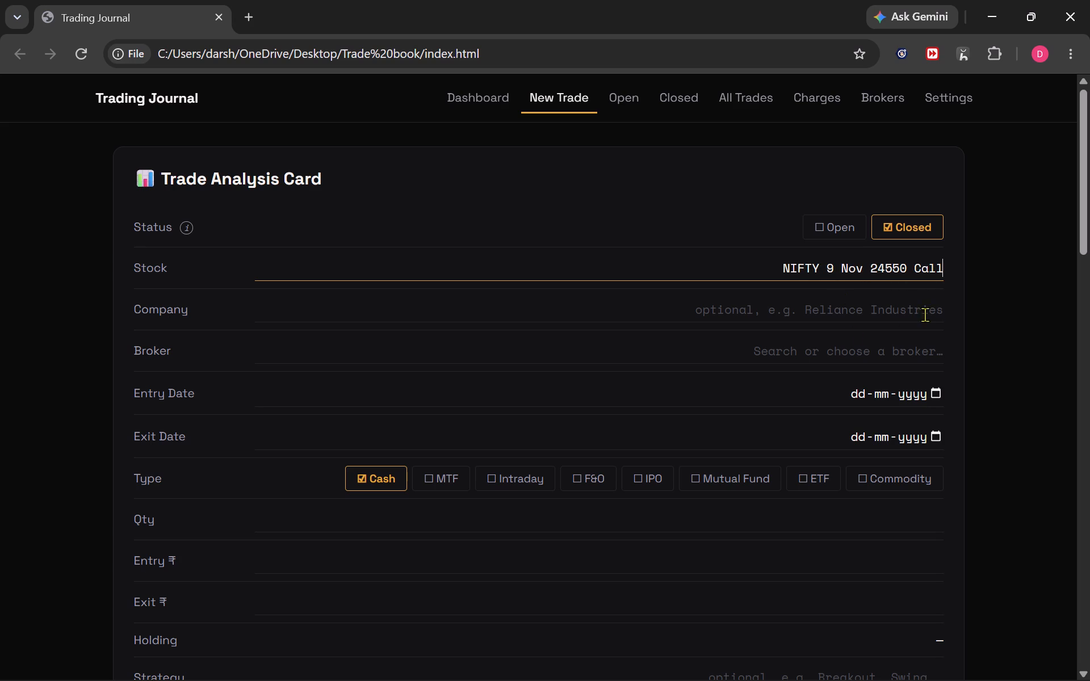
pyautogui.click(844, 354)
pyautogui.click(520, 411)
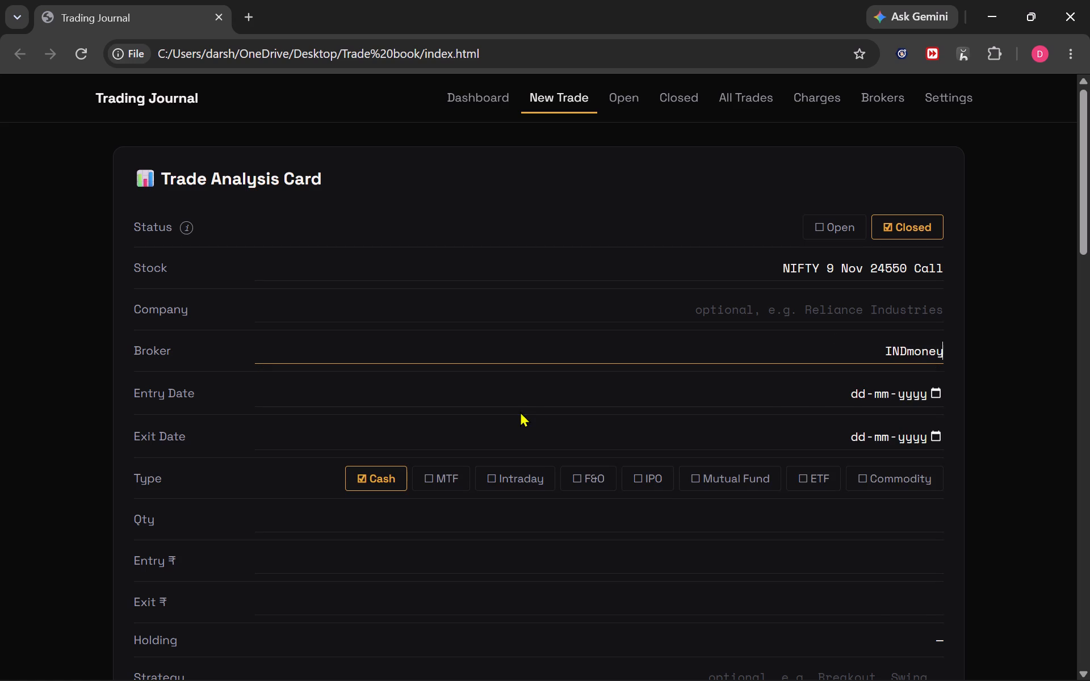
# Set both the entry date and the exit date of the trade to 05-11-2026.
pyautogui.click(860, 386)
pyautogui.press('-')
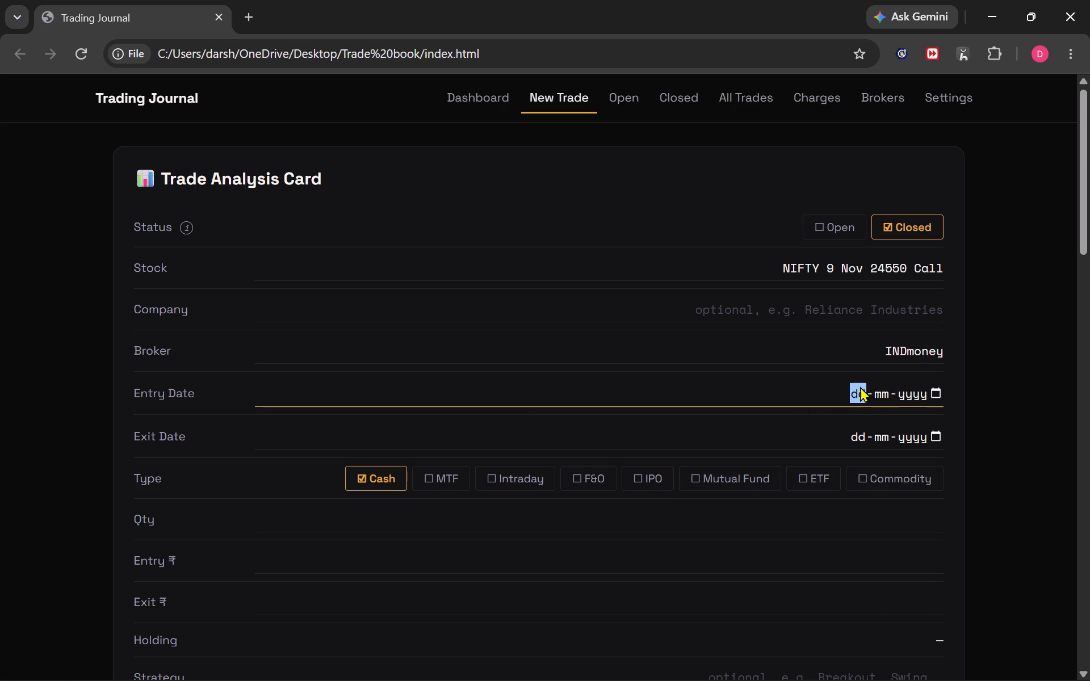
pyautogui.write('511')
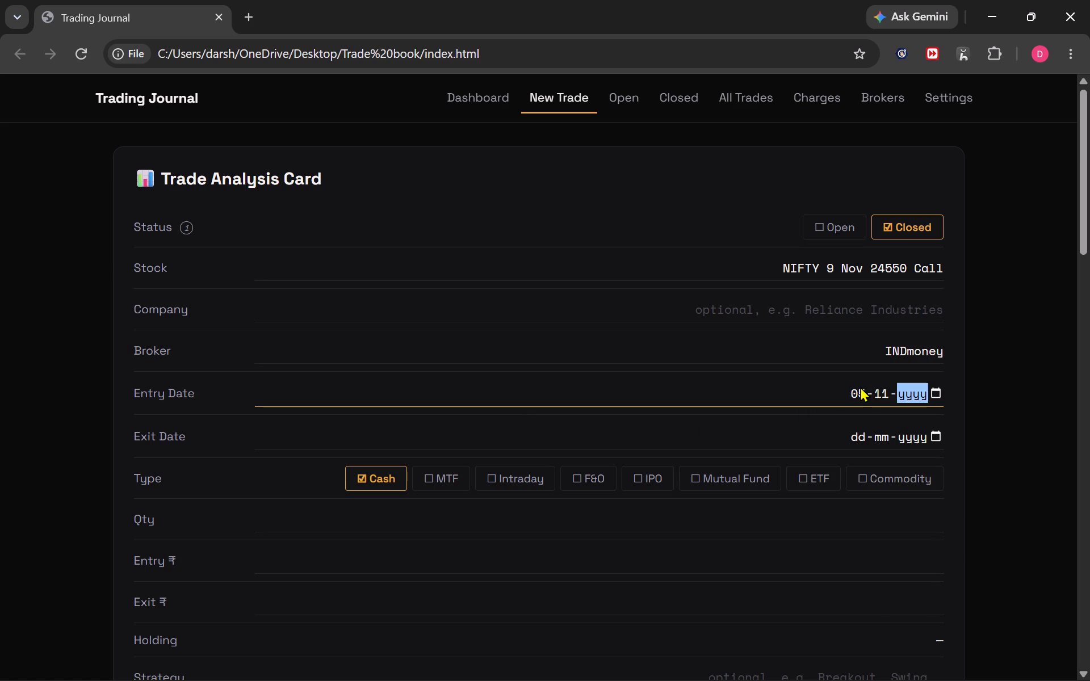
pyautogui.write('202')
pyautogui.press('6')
pyautogui.click(861, 441)
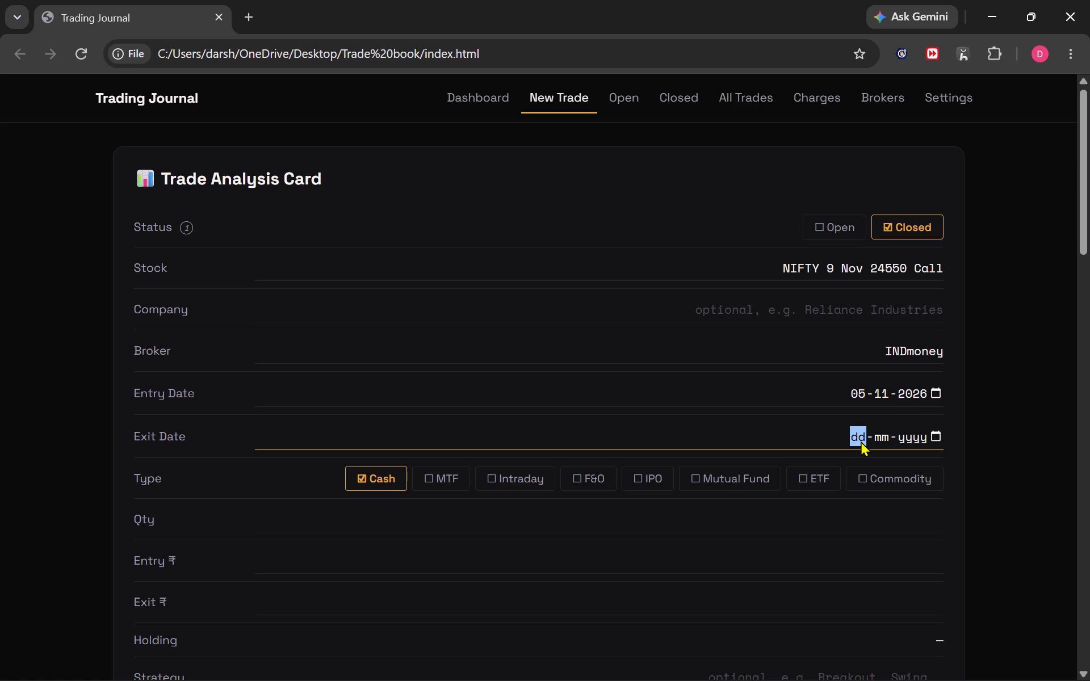
pyautogui.press('0')
pyautogui.press('5')
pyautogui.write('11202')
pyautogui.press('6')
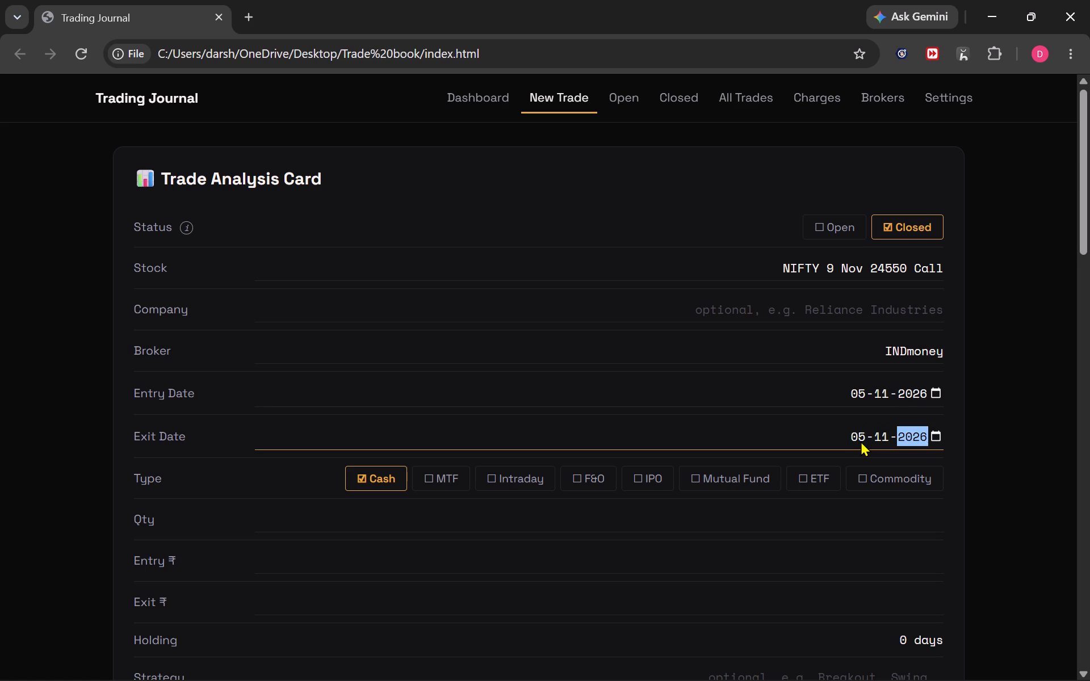
# Set the trade type to F&O with quantity 130, entry price ₹87 and exit price ₹88.1.
pyautogui.click(589, 480)
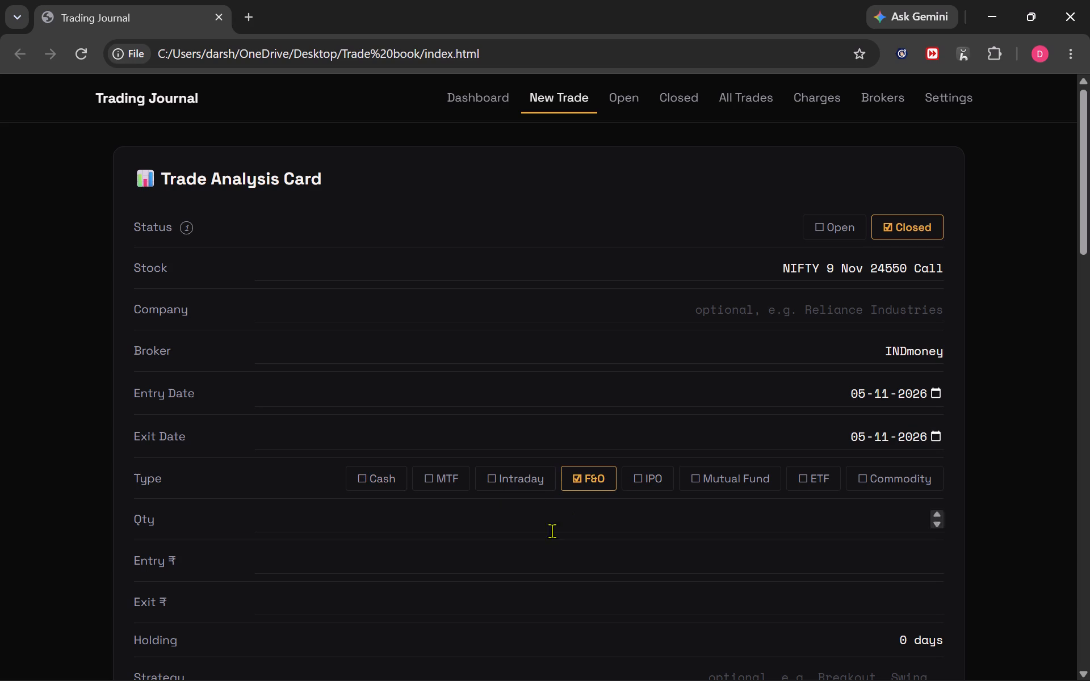
pyautogui.click(747, 516)
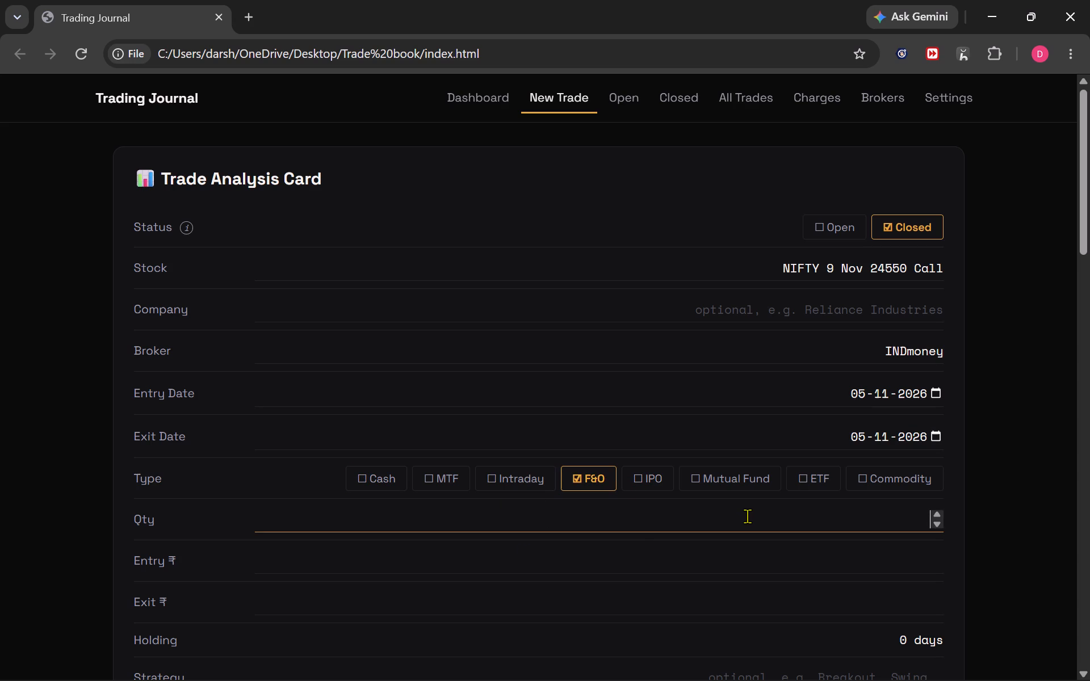
pyautogui.write('130')
pyautogui.click(810, 561)
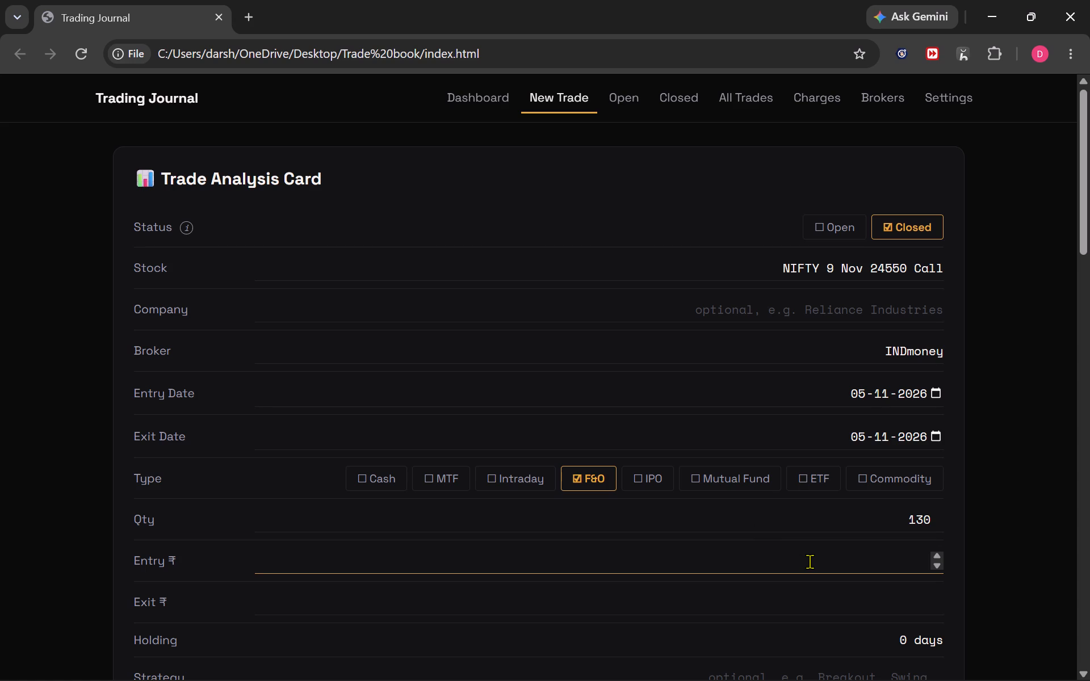
pyautogui.write('87')
pyautogui.click(889, 607)
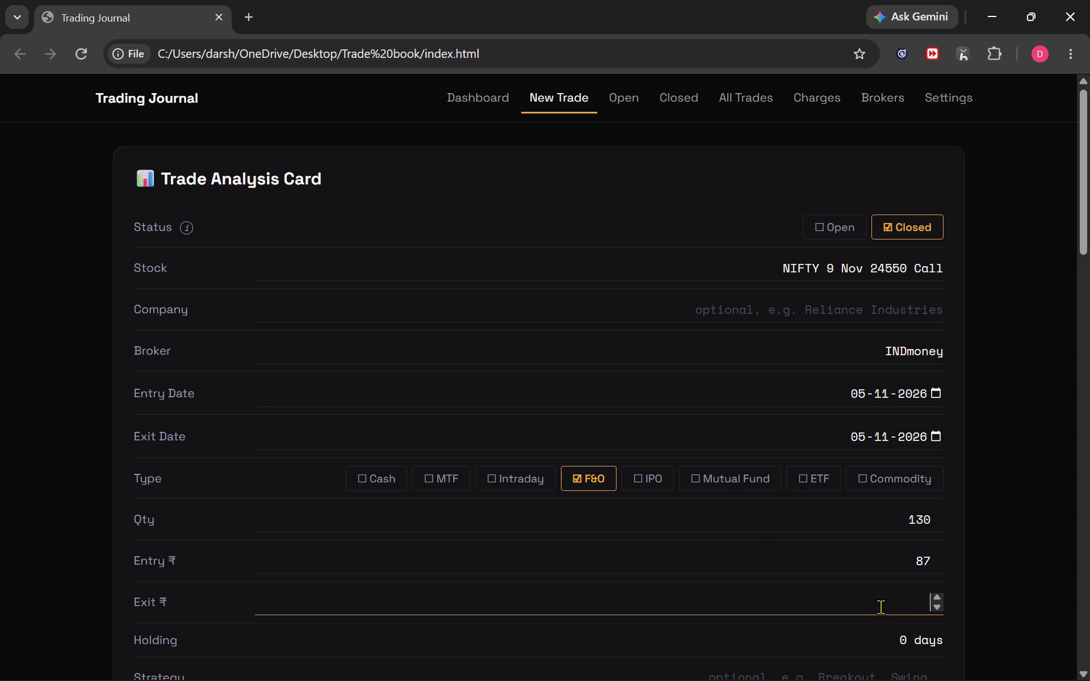
pyautogui.write('88')
pyautogui.write('.1')
pyautogui.click(988, 589)
# Enter the trade's charges as ₹30.58 government taxes and ₹20 brokerage.
pyautogui.scroll(-2, 988, 589)
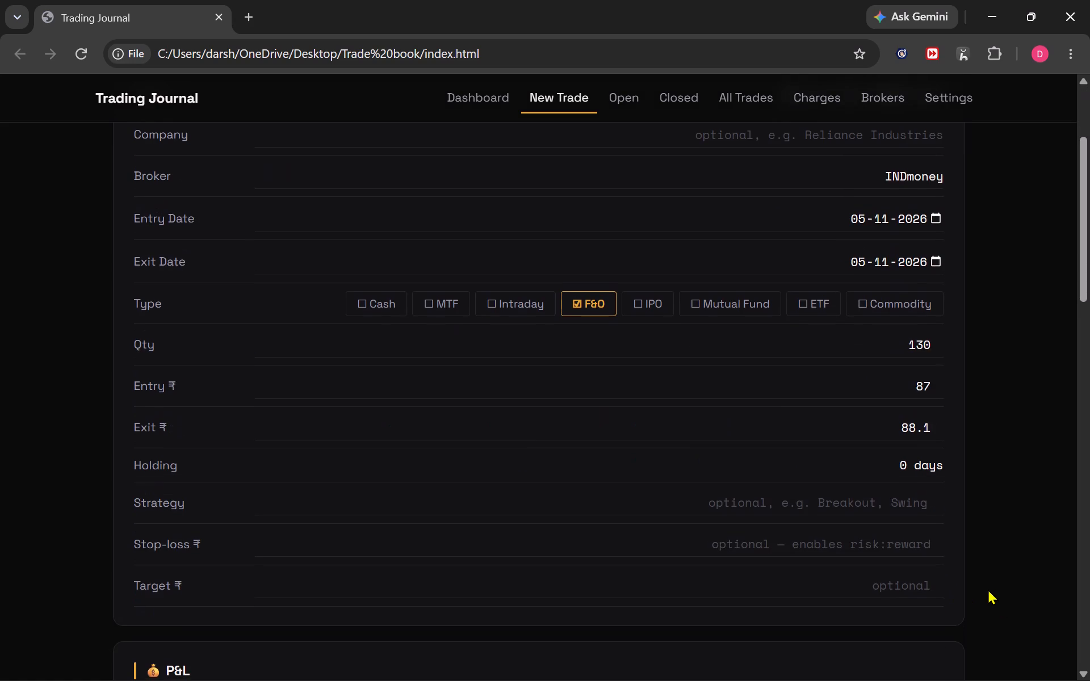
pyautogui.scroll(-1, 775, 526)
pyautogui.scroll(-2, 802, 386)
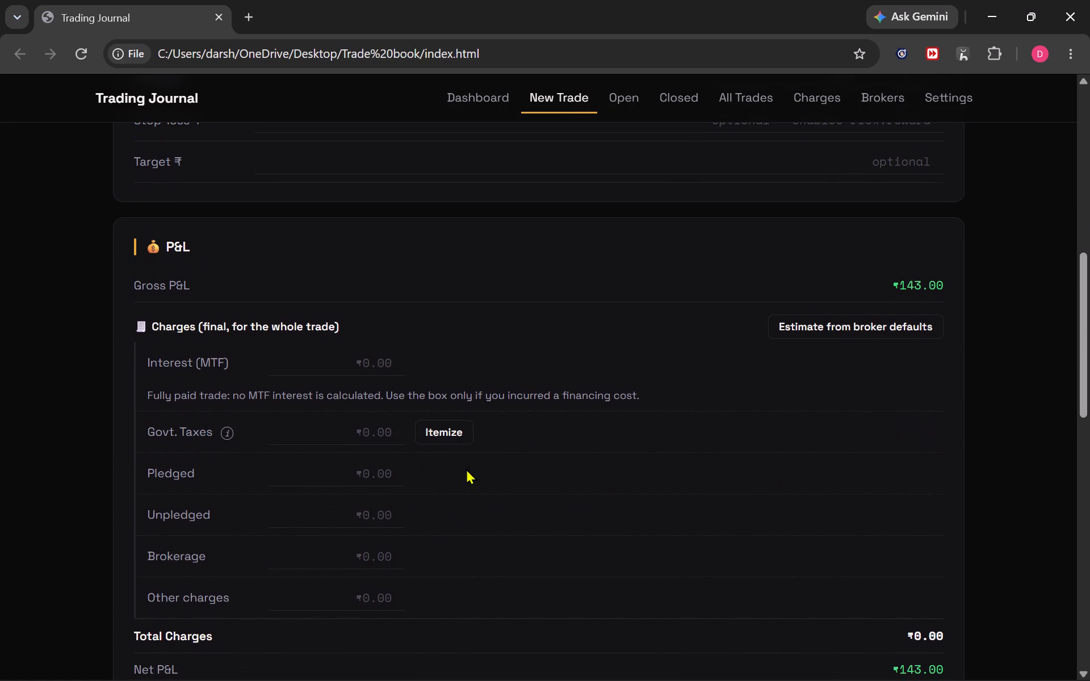
pyautogui.click(353, 431)
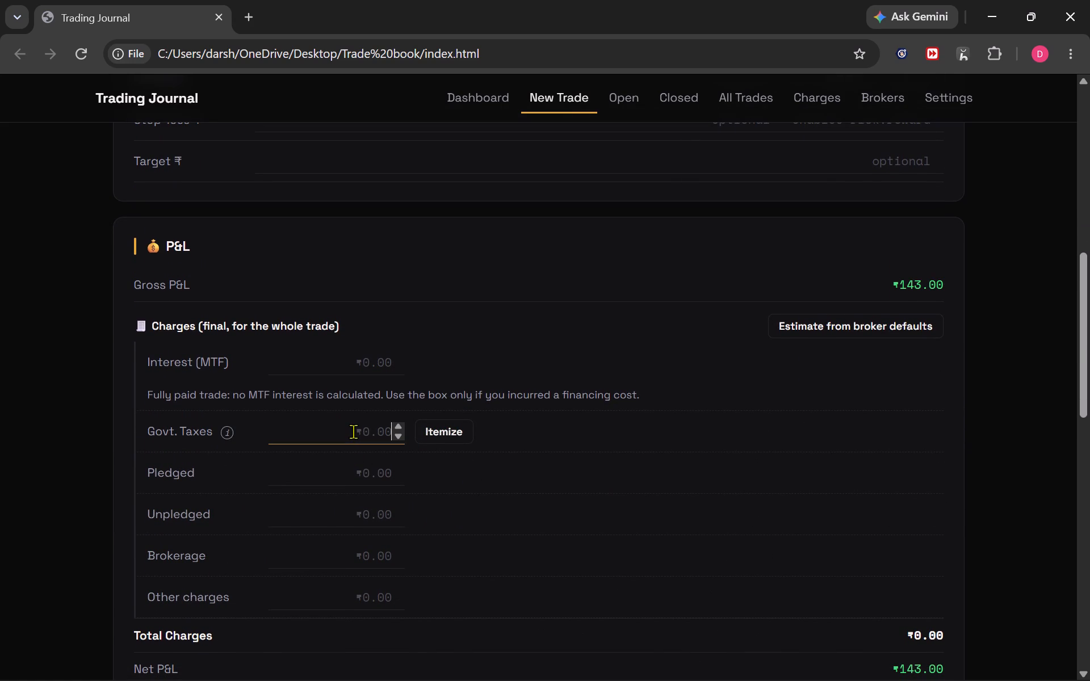
pyautogui.write('30')
pyautogui.press('.')
pyautogui.write('58')
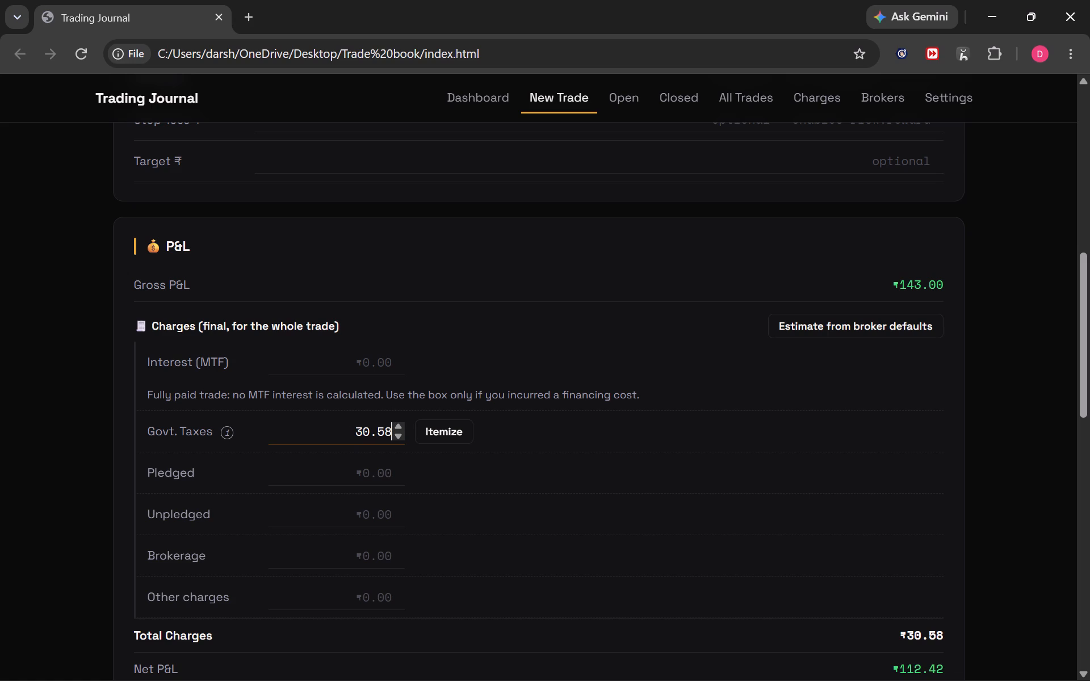
pyautogui.click(373, 558)
pyautogui.write('20')
pyautogui.scroll(-1, 373, 558)
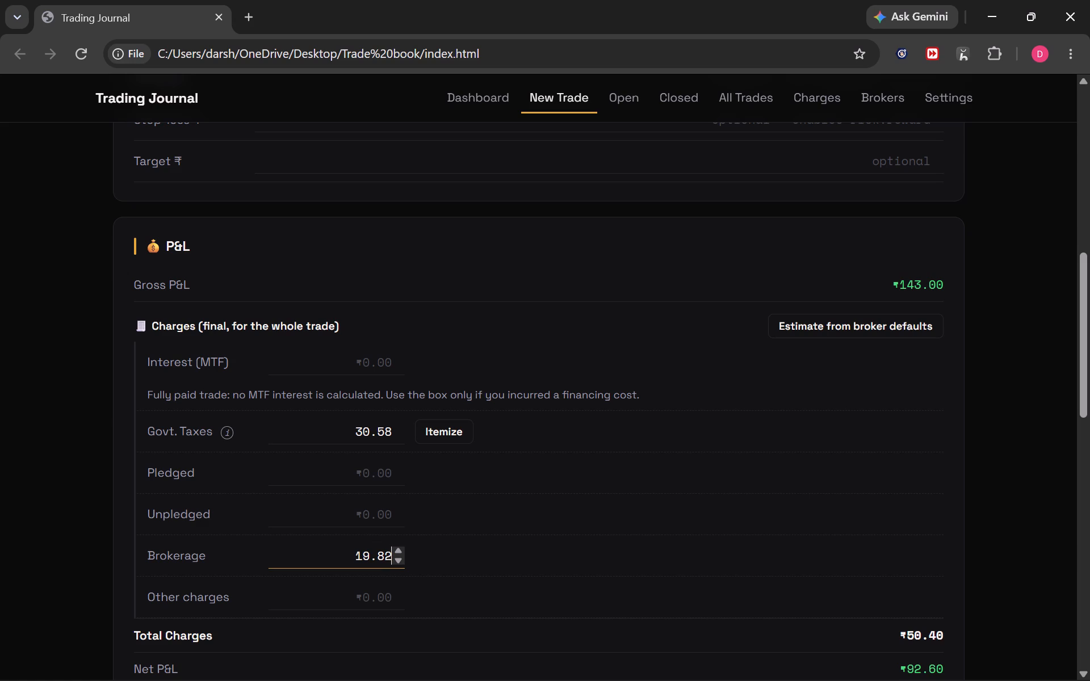
pyautogui.press('BackSpace')
pyautogui.press('BackSpace')
pyautogui.press('BackSpace')
pyautogui.press('BackSpace')
pyautogui.press('BackSpace')
pyautogui.write('20')
pyautogui.click(373, 558)
# Save the NIFTY 9 Nov 24550 Call trade with the default review scores.
pyautogui.scroll(-1, 490, 520)
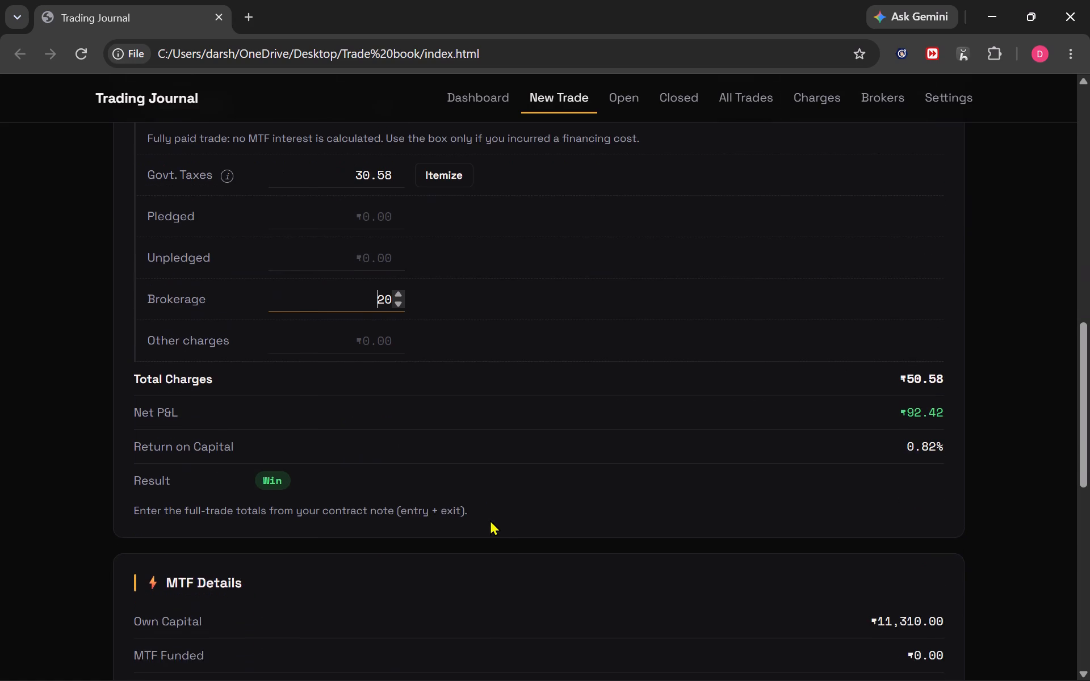
pyautogui.scroll(-1, 490, 520)
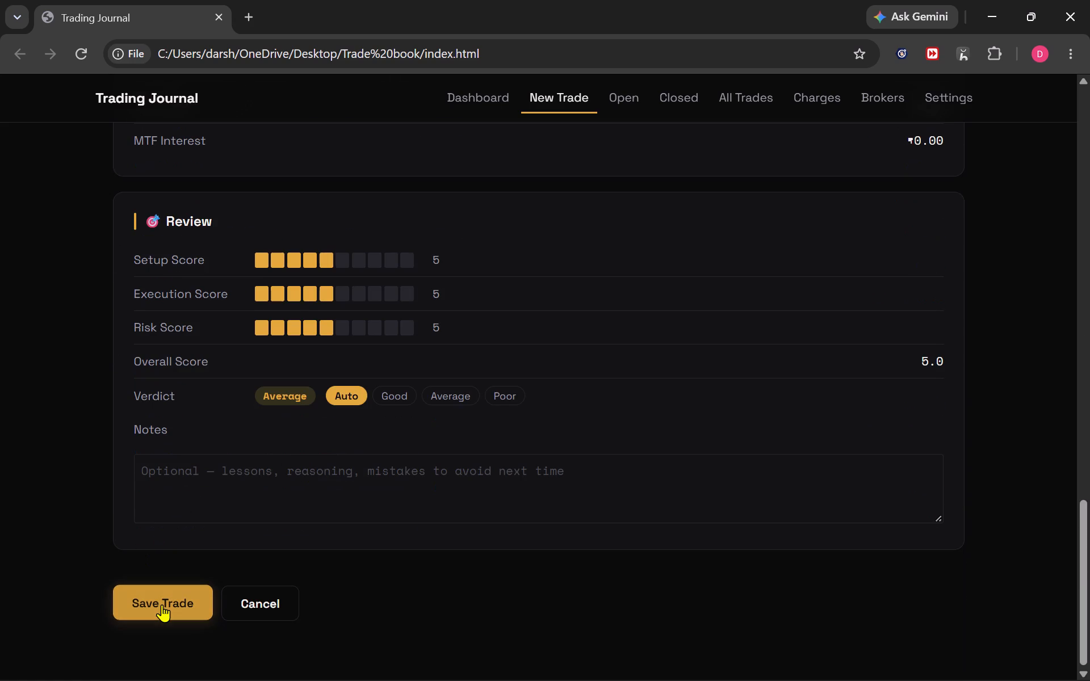
pyautogui.click(162, 604)
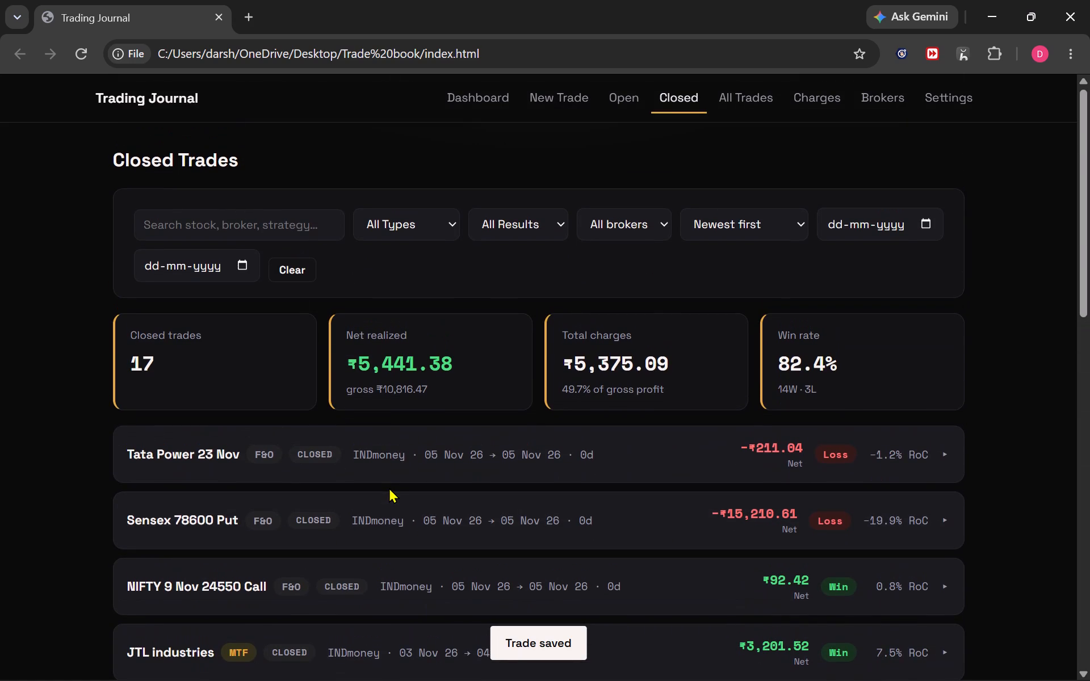
# Start another new trade entry, set its status to Closed and open its stock name for entry.
pyautogui.hscroll(1, 389, 487)
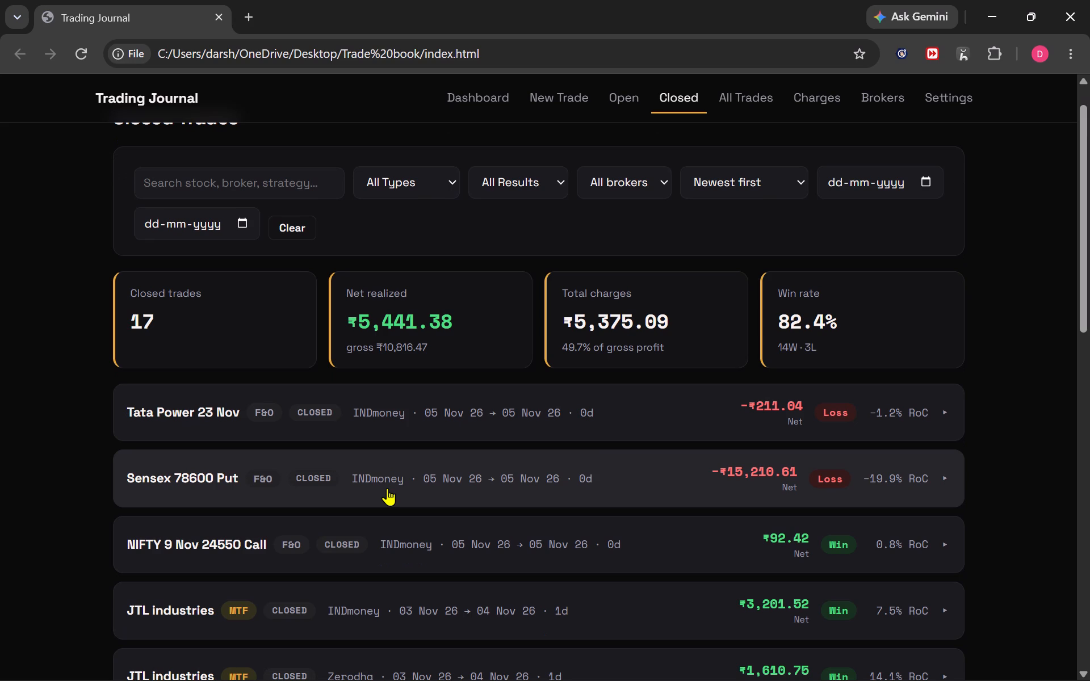
pyautogui.click(546, 112)
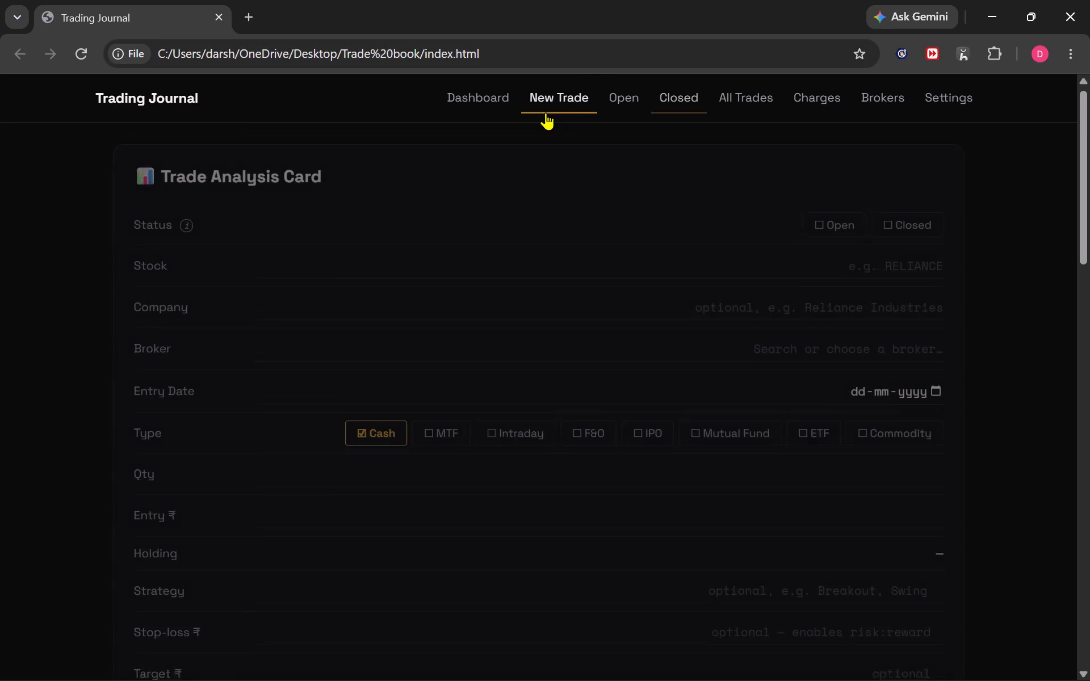
pyautogui.click(904, 227)
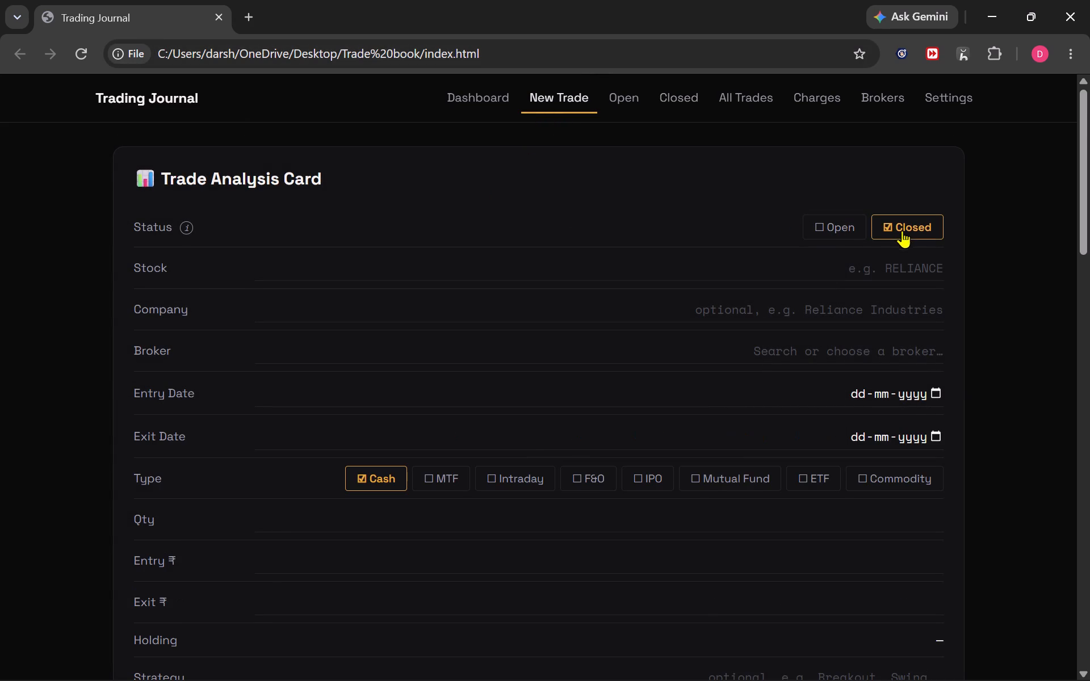
pyautogui.click(904, 250)
pyautogui.click(901, 257)
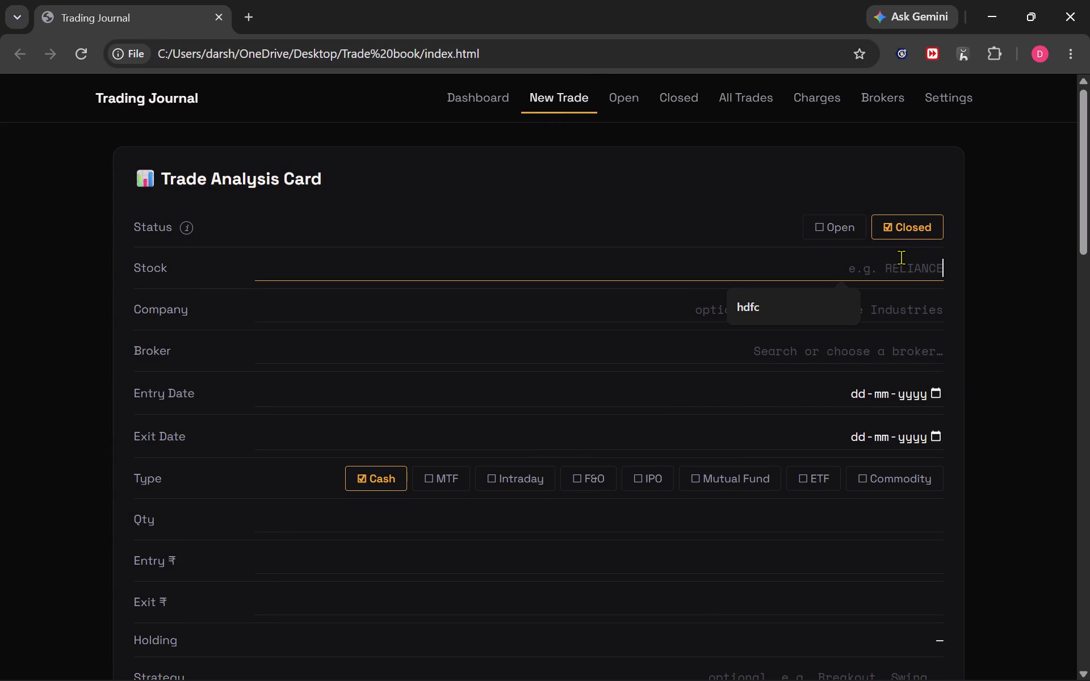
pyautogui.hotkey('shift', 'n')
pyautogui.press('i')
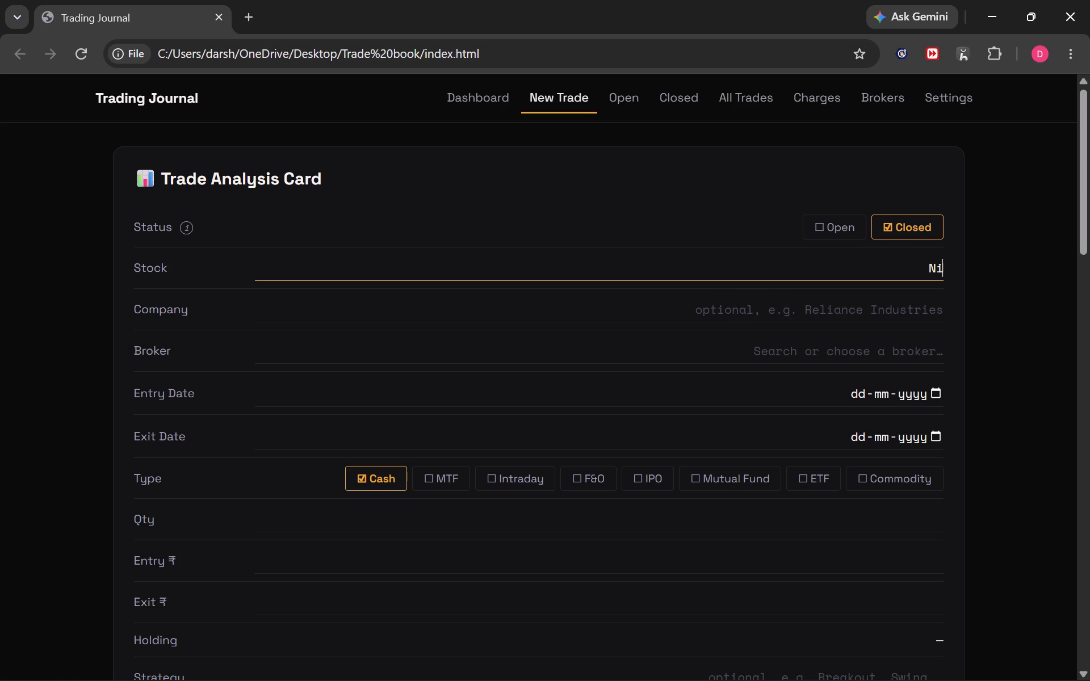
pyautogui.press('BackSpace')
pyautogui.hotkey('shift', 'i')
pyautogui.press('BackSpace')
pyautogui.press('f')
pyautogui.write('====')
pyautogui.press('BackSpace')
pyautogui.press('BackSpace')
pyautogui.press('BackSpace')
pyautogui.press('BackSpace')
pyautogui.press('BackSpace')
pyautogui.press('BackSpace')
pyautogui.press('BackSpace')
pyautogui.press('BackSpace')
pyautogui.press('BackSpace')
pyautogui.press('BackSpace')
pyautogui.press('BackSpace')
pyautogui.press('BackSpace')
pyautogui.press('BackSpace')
# Enter MIDCPNIFTY 23 Nov as the trade's stock and choose INDmoney as its broker.
pyautogui.write('MIS')
pyautogui.press('BackSpace')
pyautogui.press('d')
pyautogui.press('c')
pyautogui.press('p')
pyautogui.write('NIFTY')
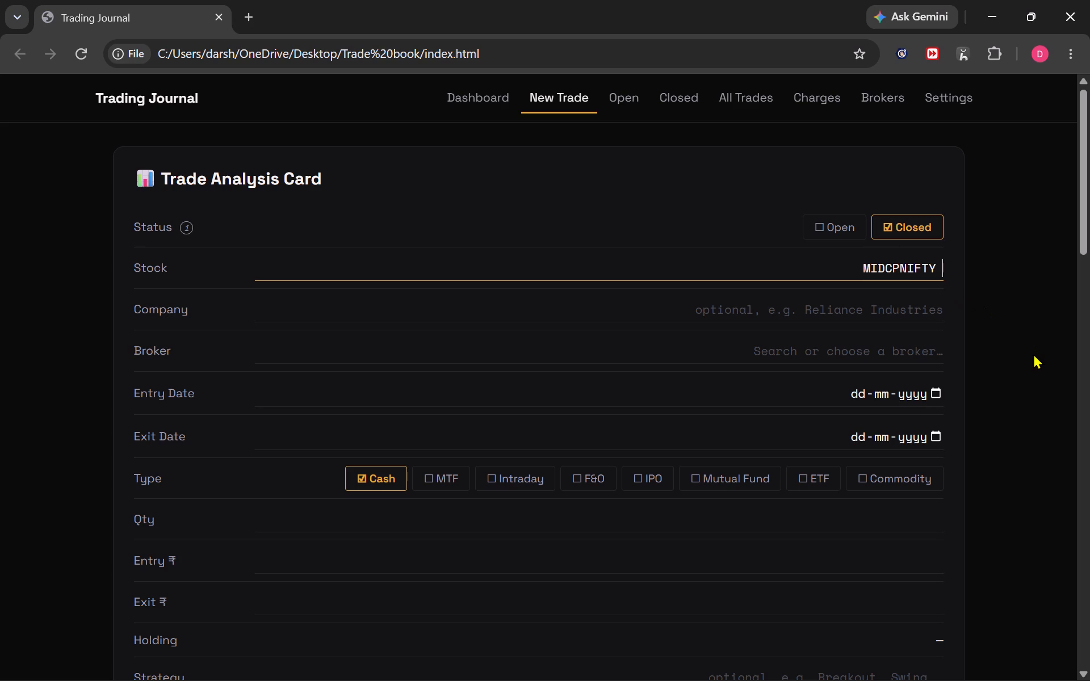
pyautogui.write('23 Nov')
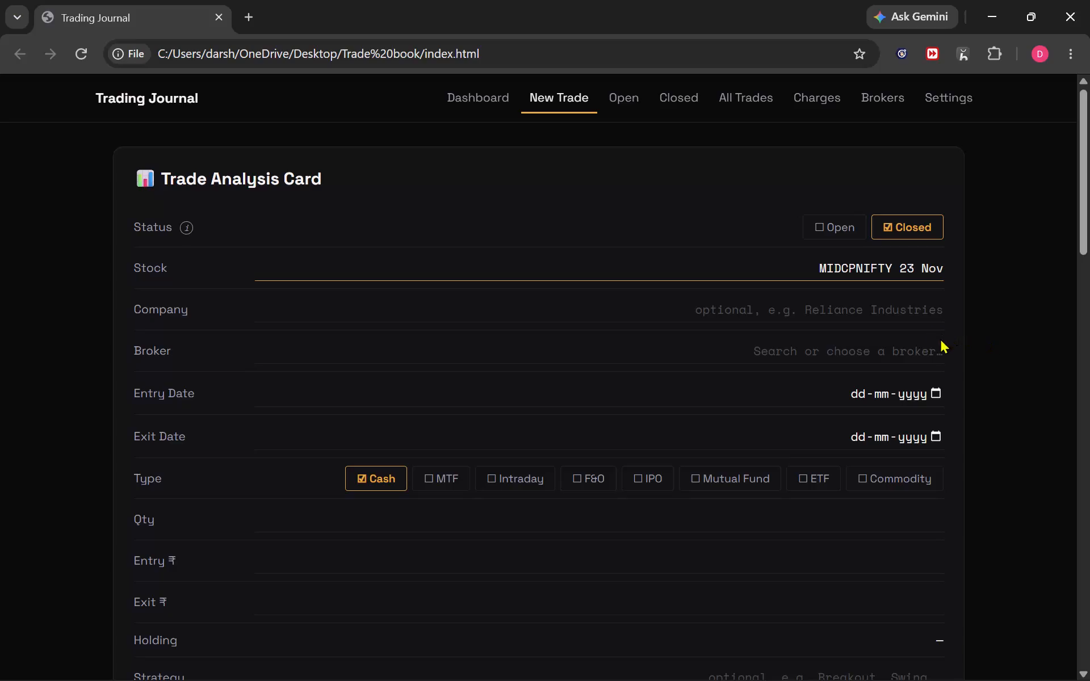
pyautogui.click(768, 322)
pyautogui.click(802, 363)
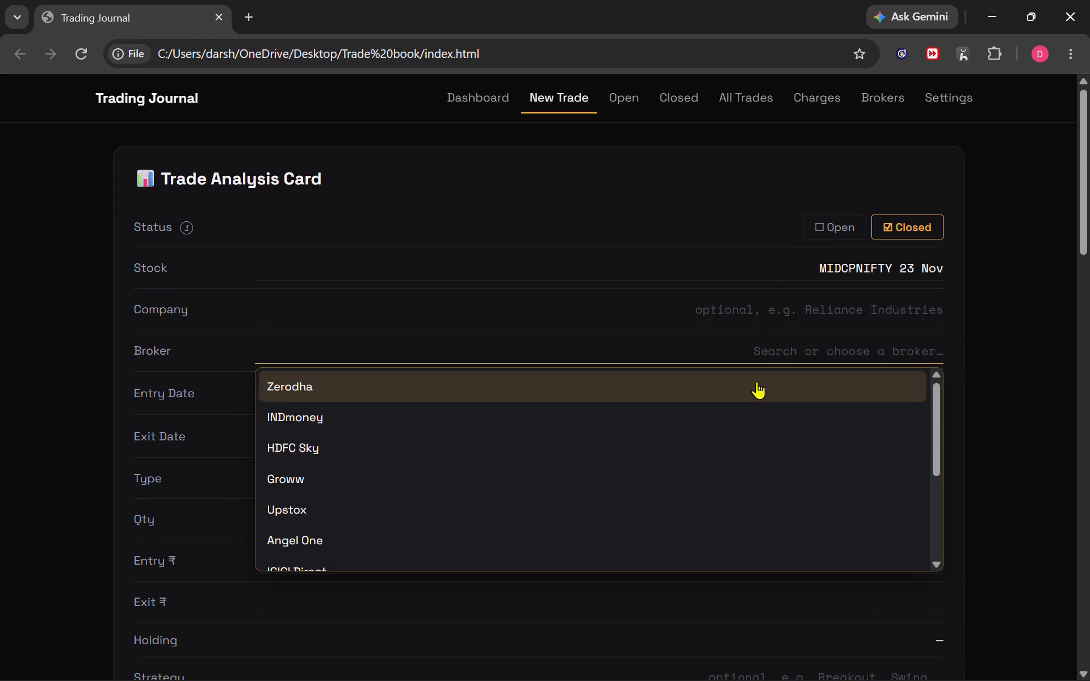
pyautogui.click(708, 426)
# Set both the entry date and the exit date of the MIDCPNIFTY trade to 05-11-2026.
pyautogui.click(860, 400)
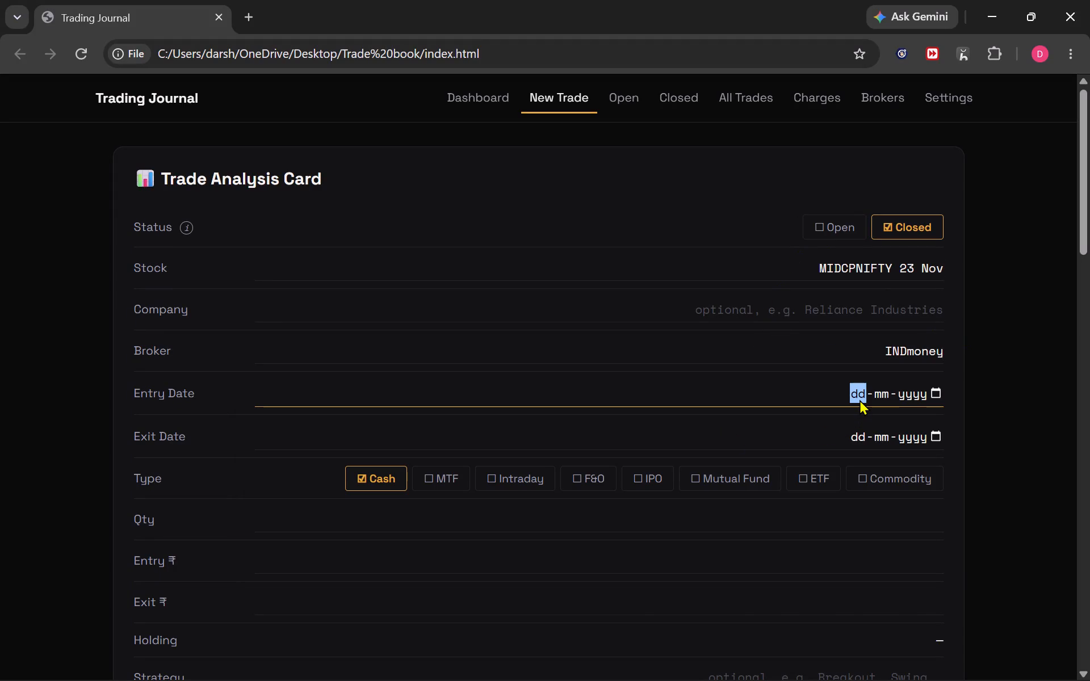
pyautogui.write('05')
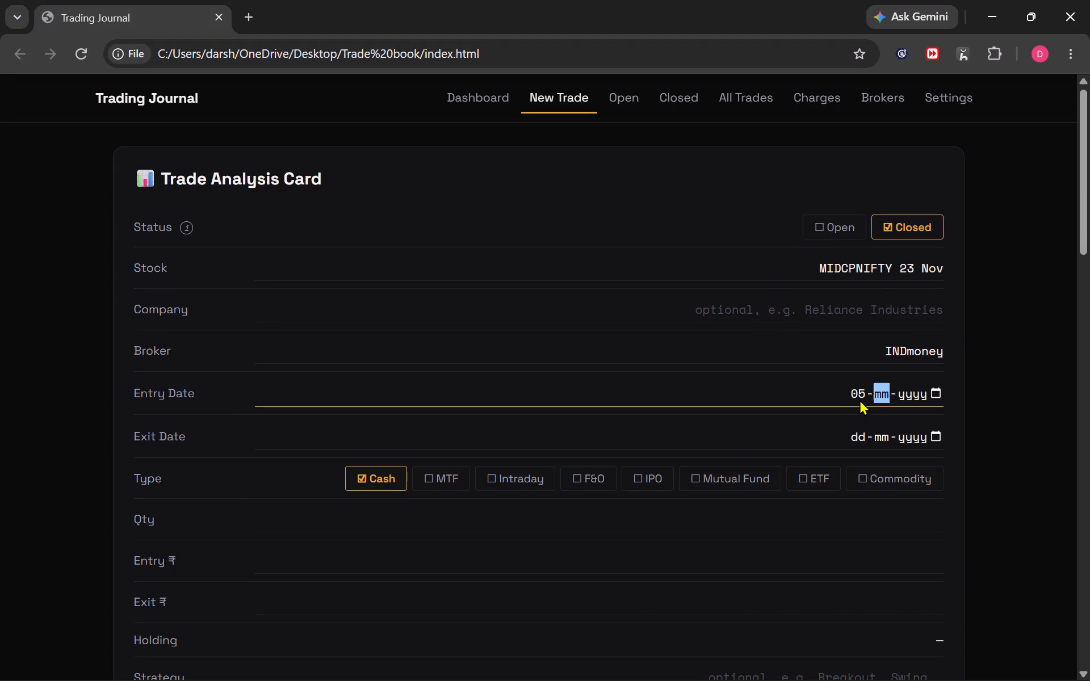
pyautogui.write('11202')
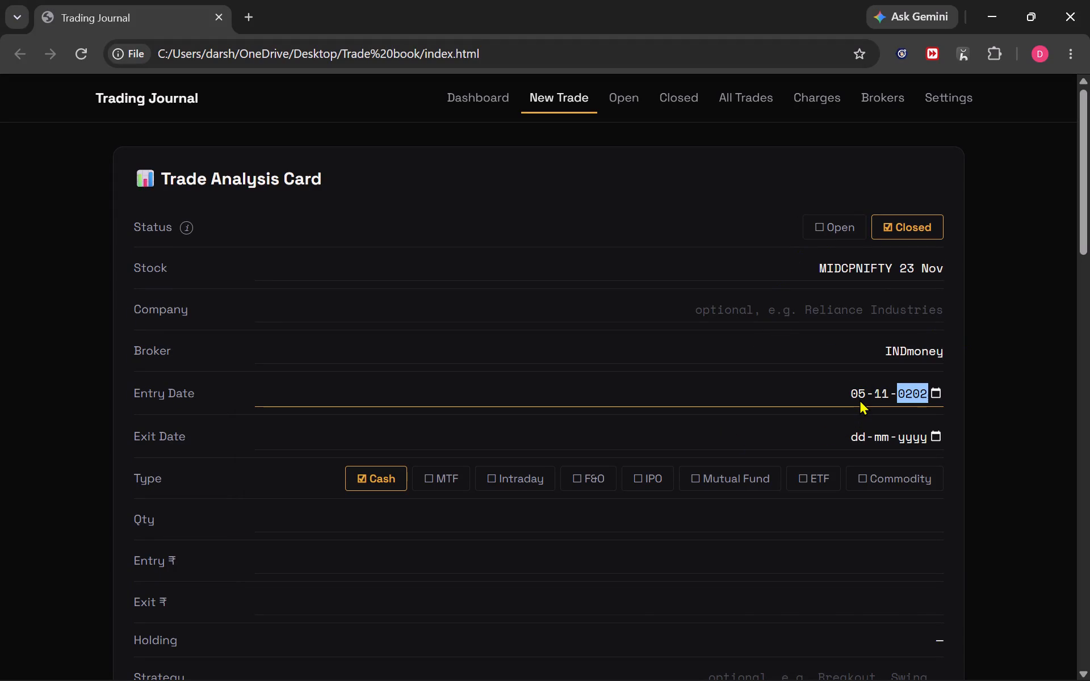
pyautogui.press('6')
pyautogui.click(858, 424)
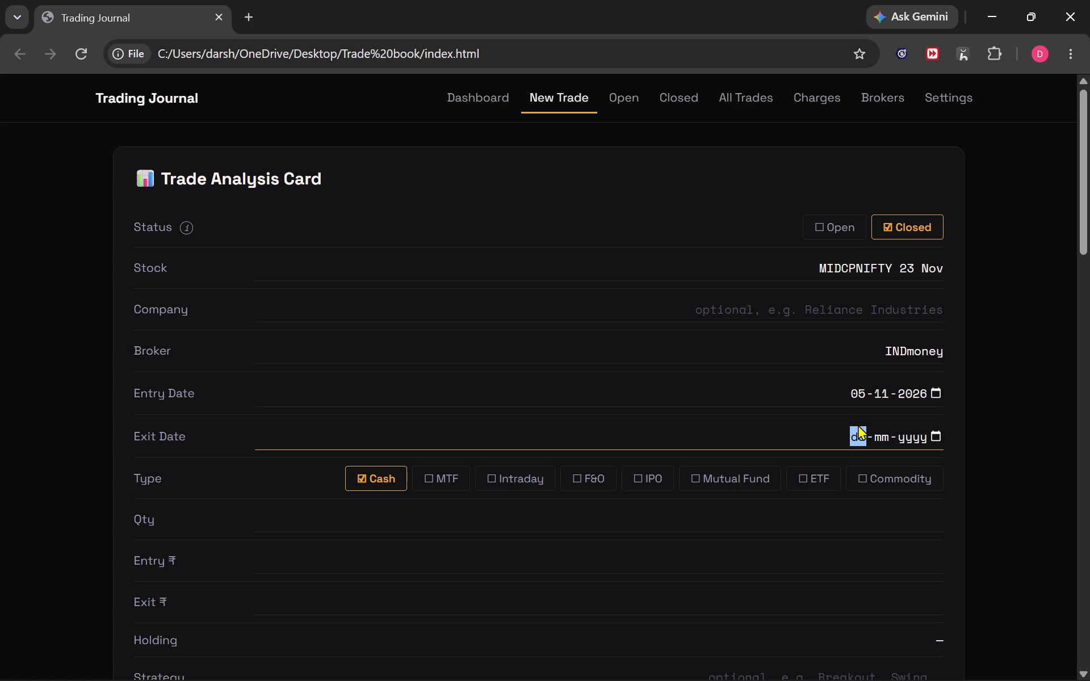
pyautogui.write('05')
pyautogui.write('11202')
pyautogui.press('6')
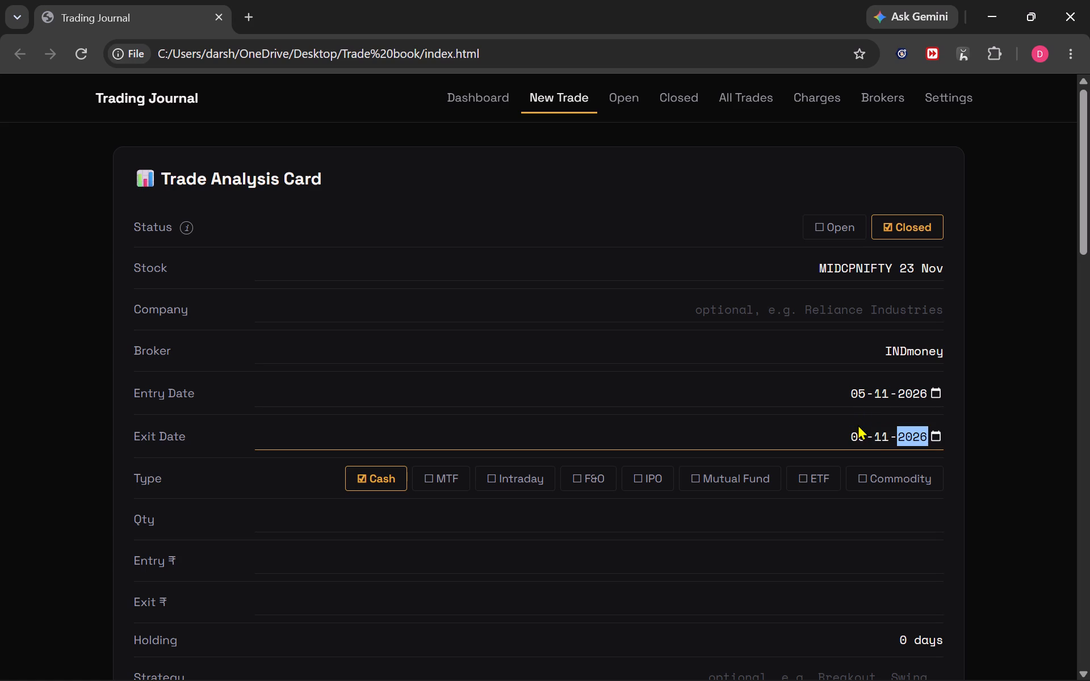
# Set the MIDCPNIFTY trade's type to F&O and its quantity to 120.
pyautogui.click(586, 465)
pyautogui.click(595, 474)
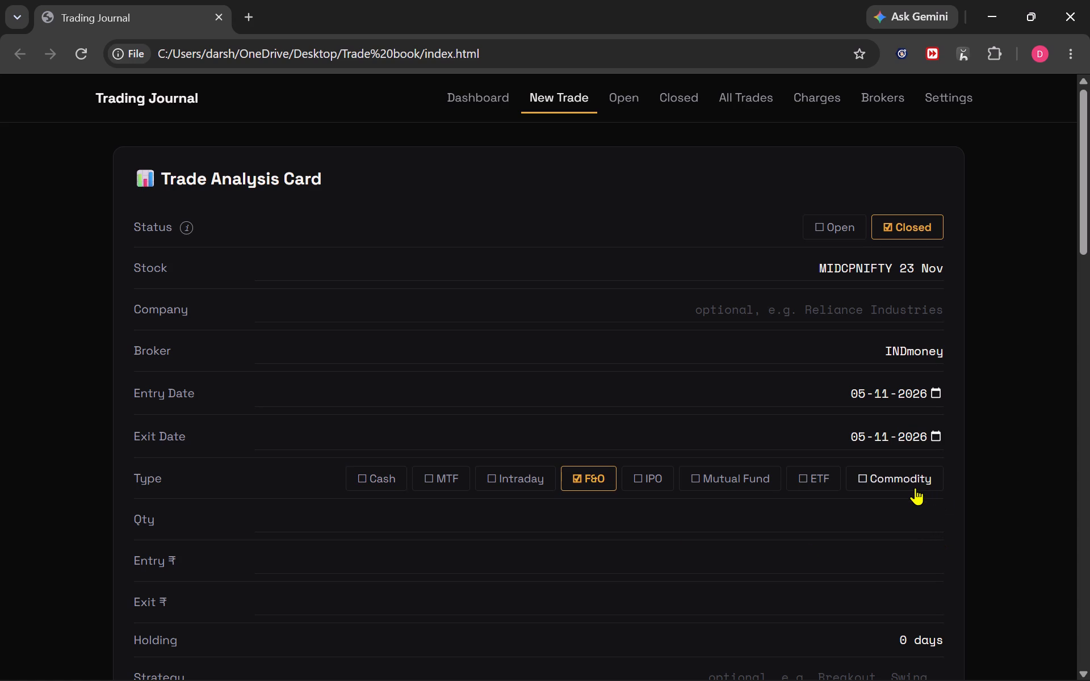
pyautogui.click(902, 503)
pyautogui.click(882, 515)
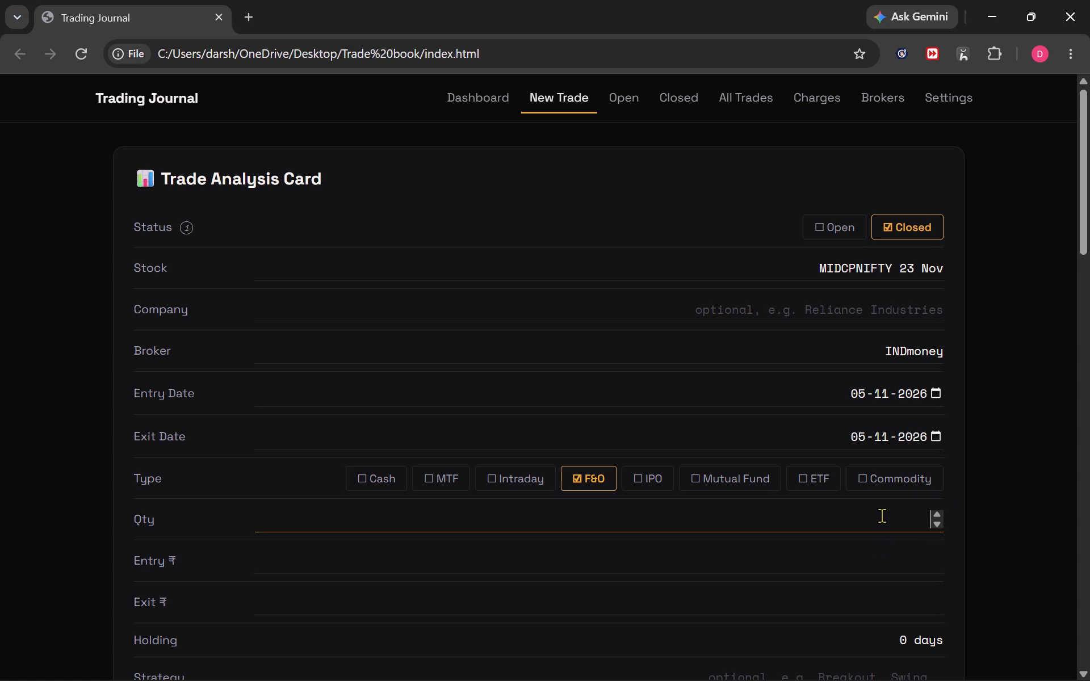
pyautogui.write('120')
# Enter ₹284 as the trade's entry price and ₹289.65 as its exit price.
pyautogui.click(895, 556)
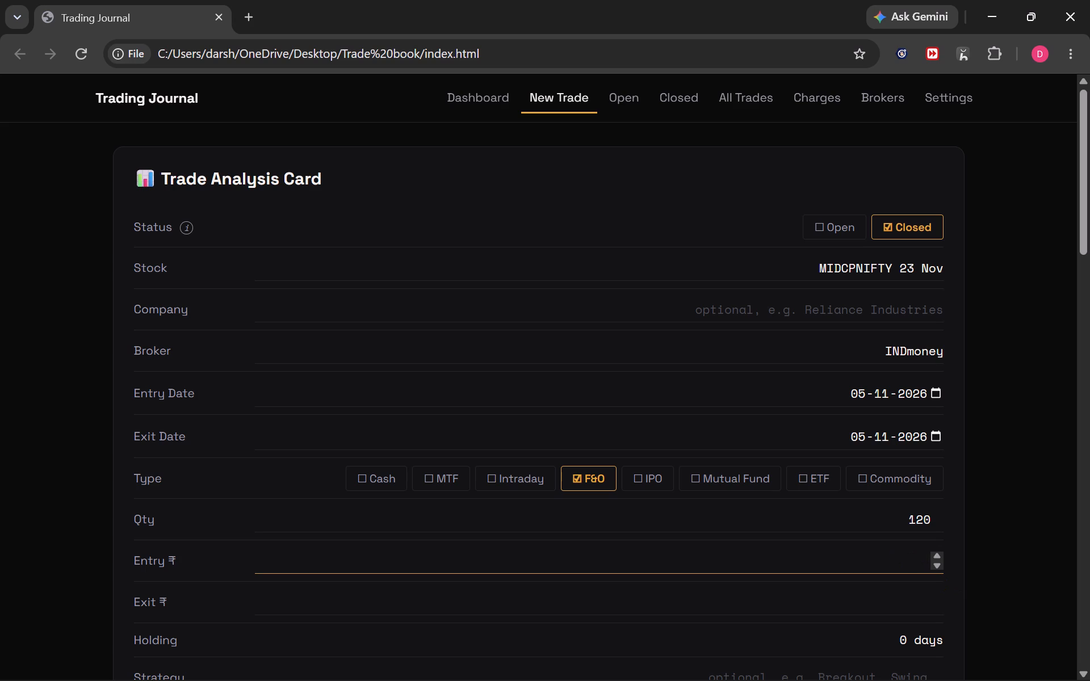
pyautogui.press('2')
pyautogui.write('84')
pyautogui.click(921, 593)
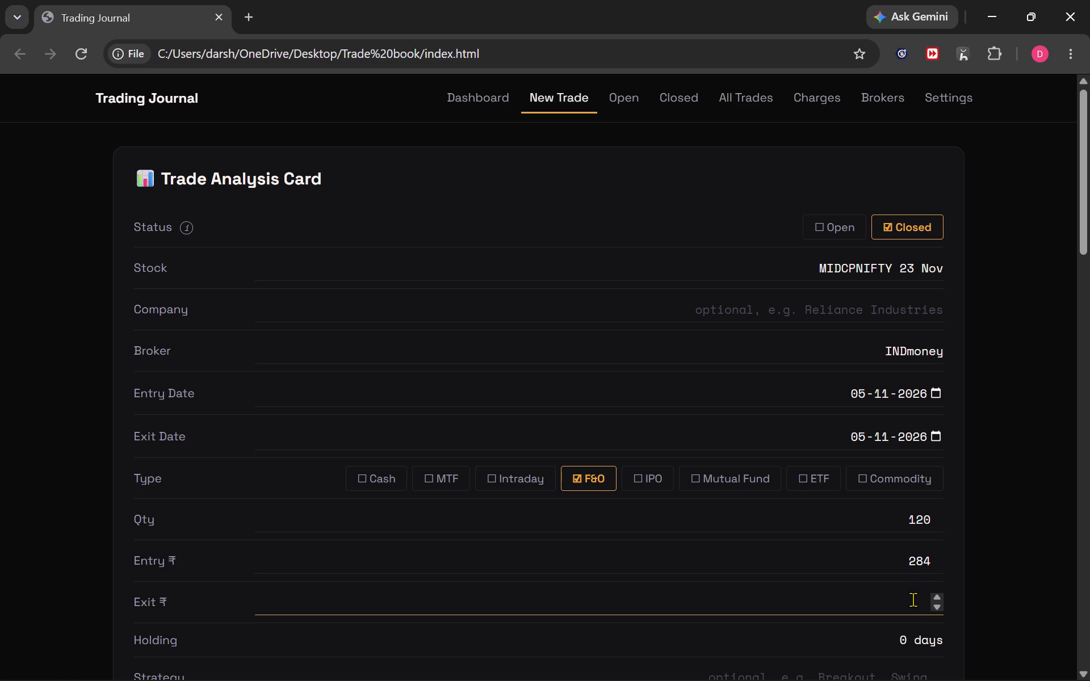
pyautogui.write('289')
pyautogui.press('.')
pyautogui.write('65')
pyautogui.press('BackSpace')
pyautogui.press('5')
pyautogui.click(995, 567)
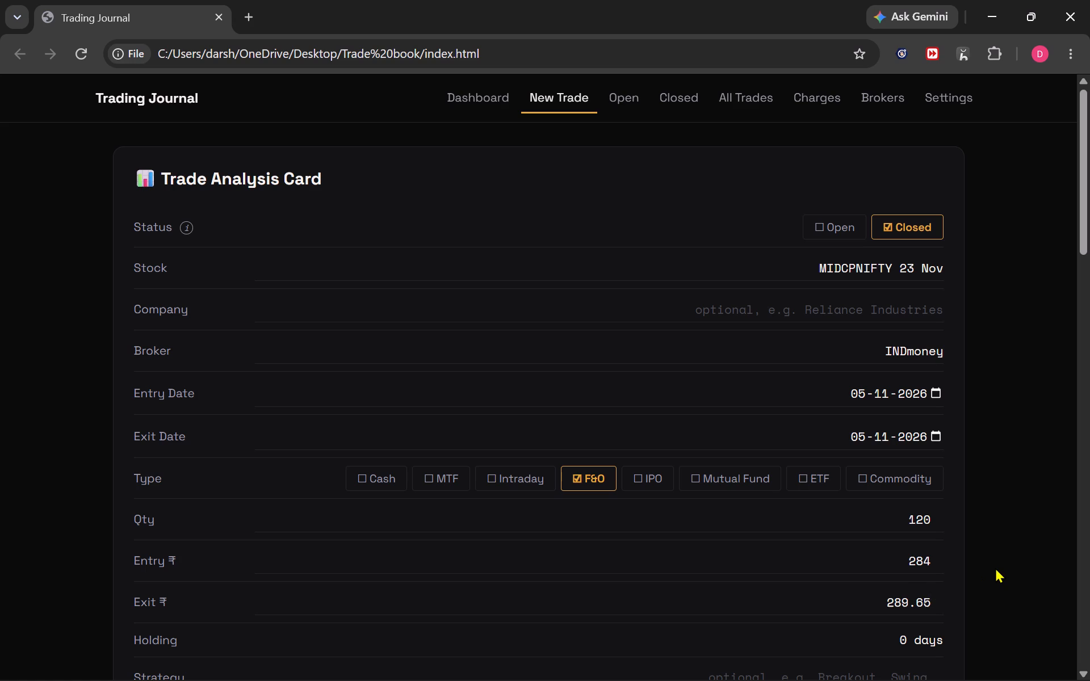
# Enter the trade's charges as ₹20 brokerage and ₹85.59 government taxes.
pyautogui.scroll(-3, 995, 567)
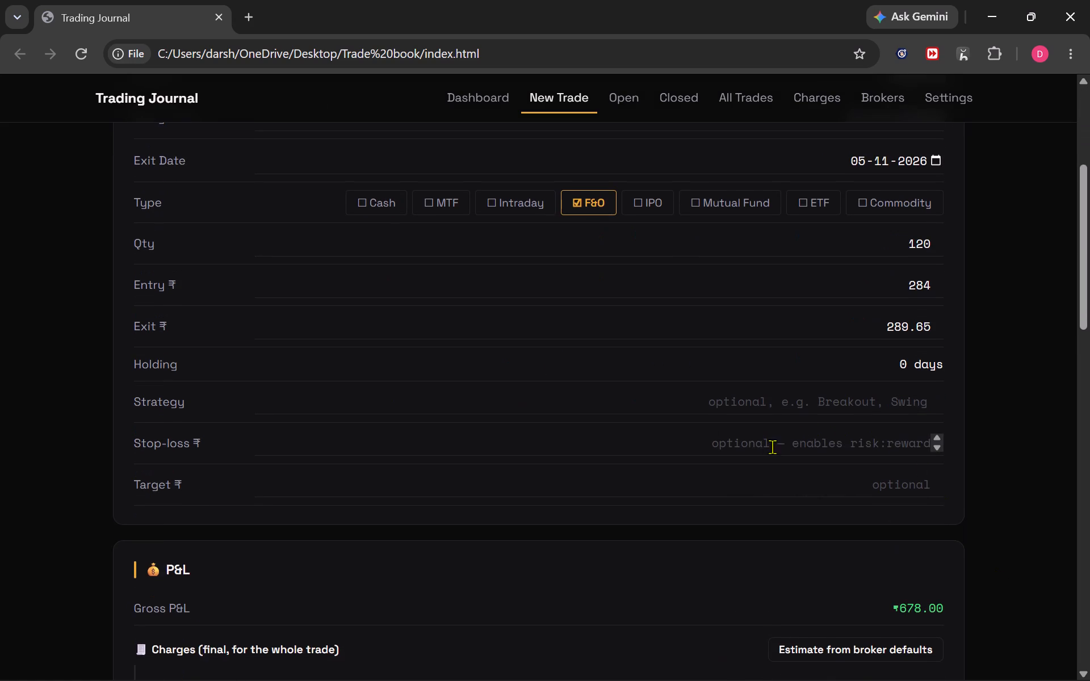
pyautogui.scroll(-1, 602, 527)
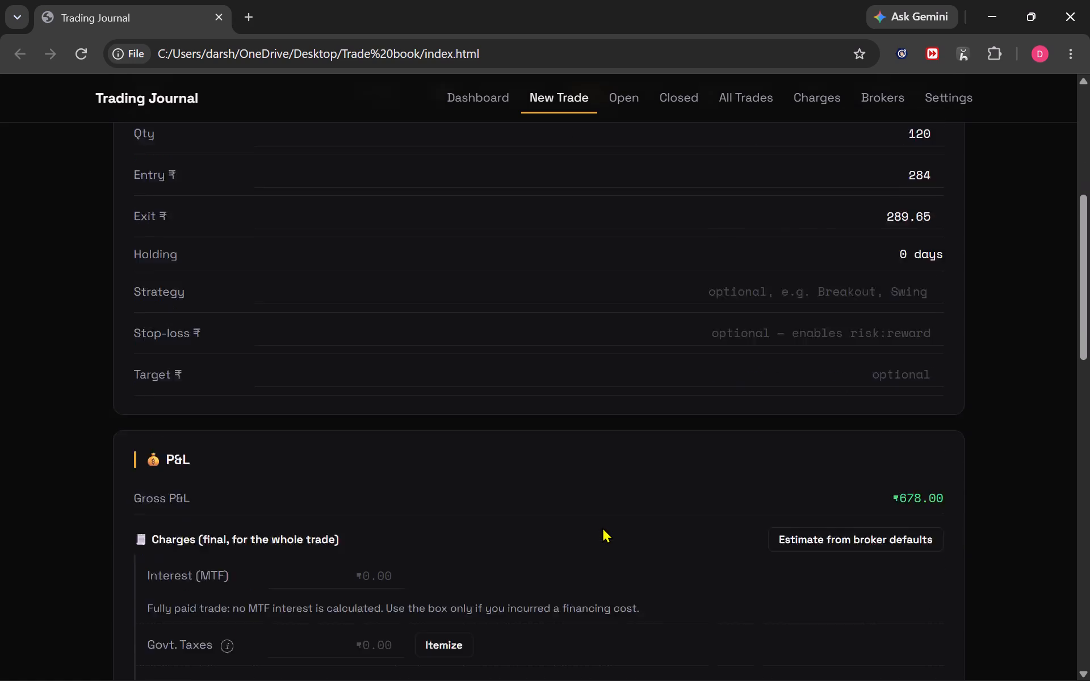
pyautogui.scroll(-1, 602, 527)
pyautogui.scroll(-2, 357, 528)
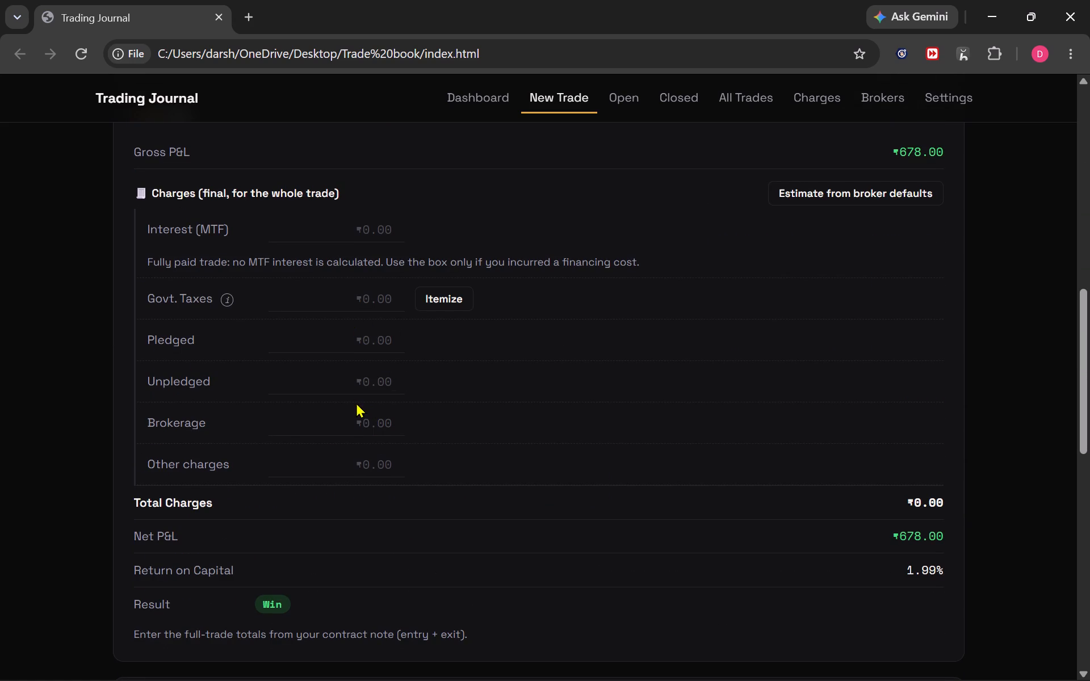
pyautogui.click(370, 422)
pyautogui.press('2')
pyautogui.press('0')
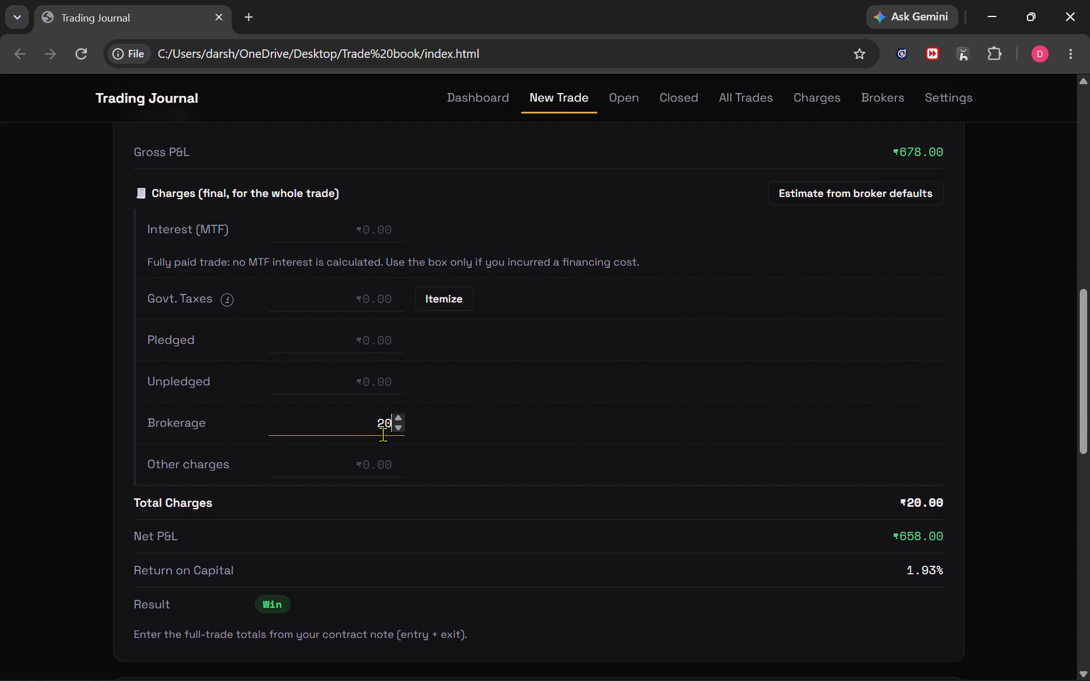
pyautogui.click(365, 452)
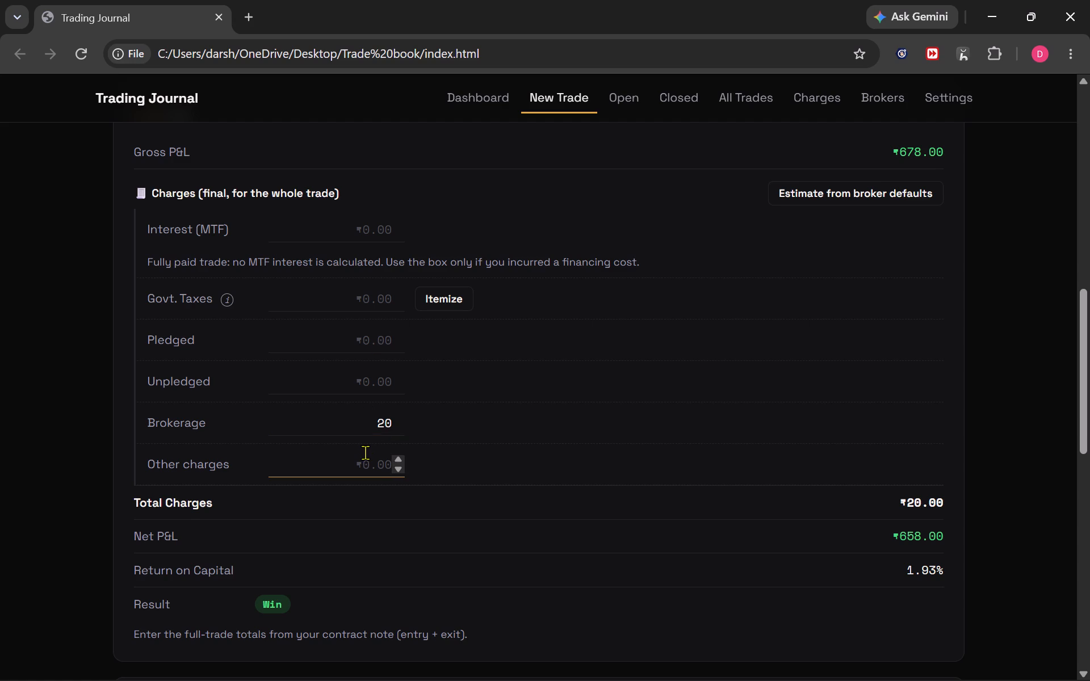
pyautogui.click(363, 293)
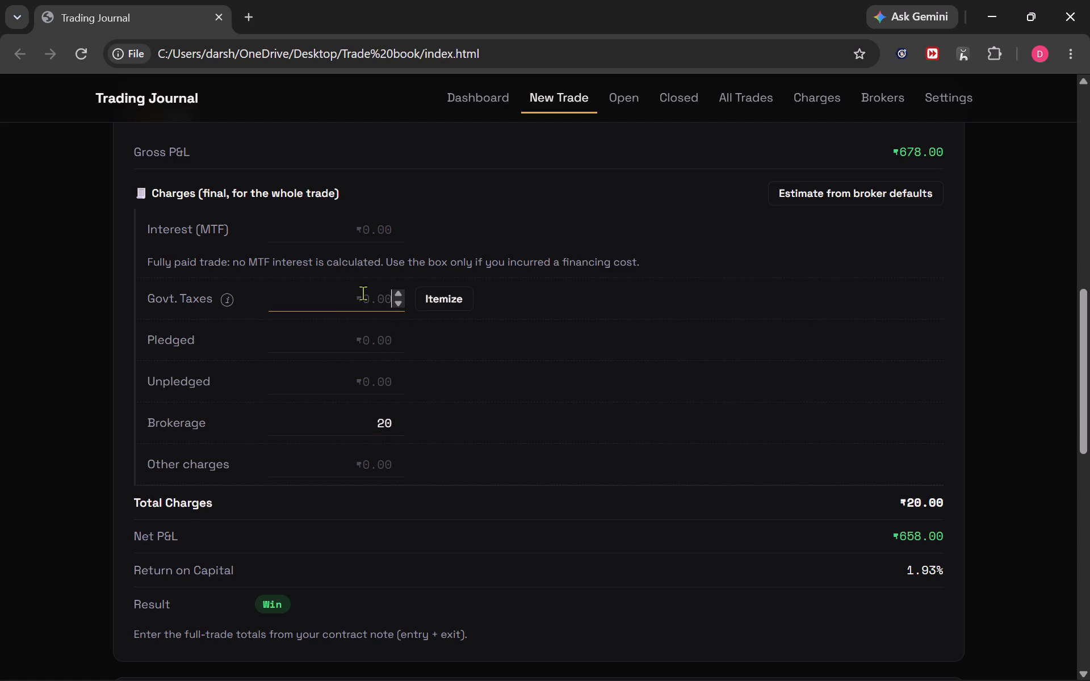
pyautogui.write('85')
pyautogui.write('.59')
pyautogui.click(484, 396)
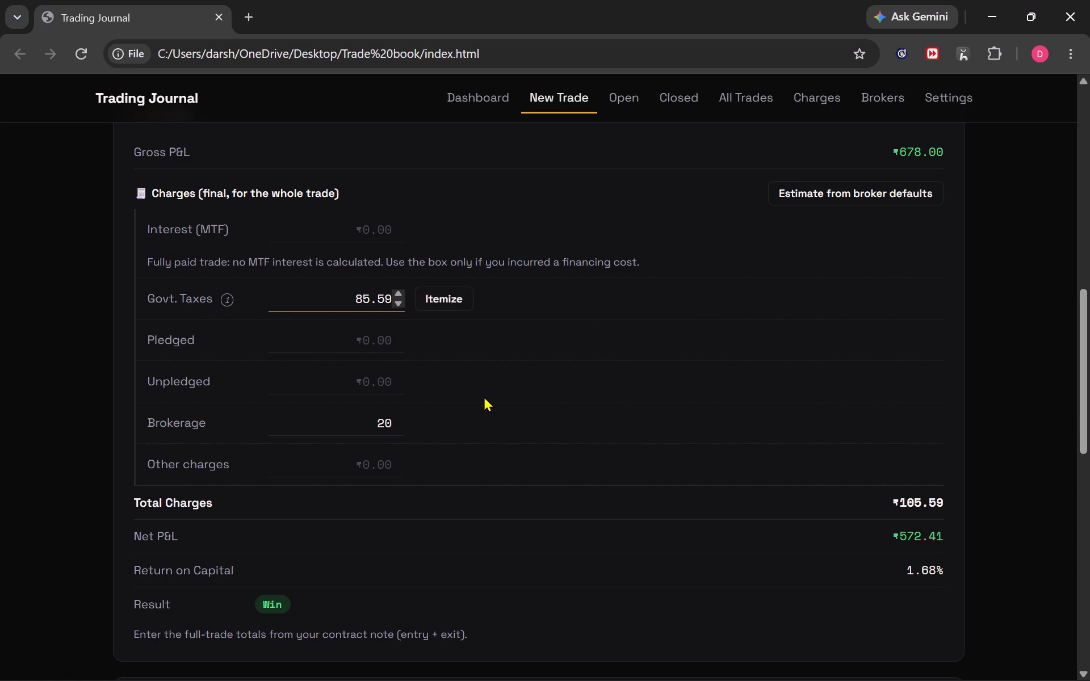
# Rate the trade's review with a setup score of 8 and an execution score of 8.
pyautogui.scroll(-3, 484, 396)
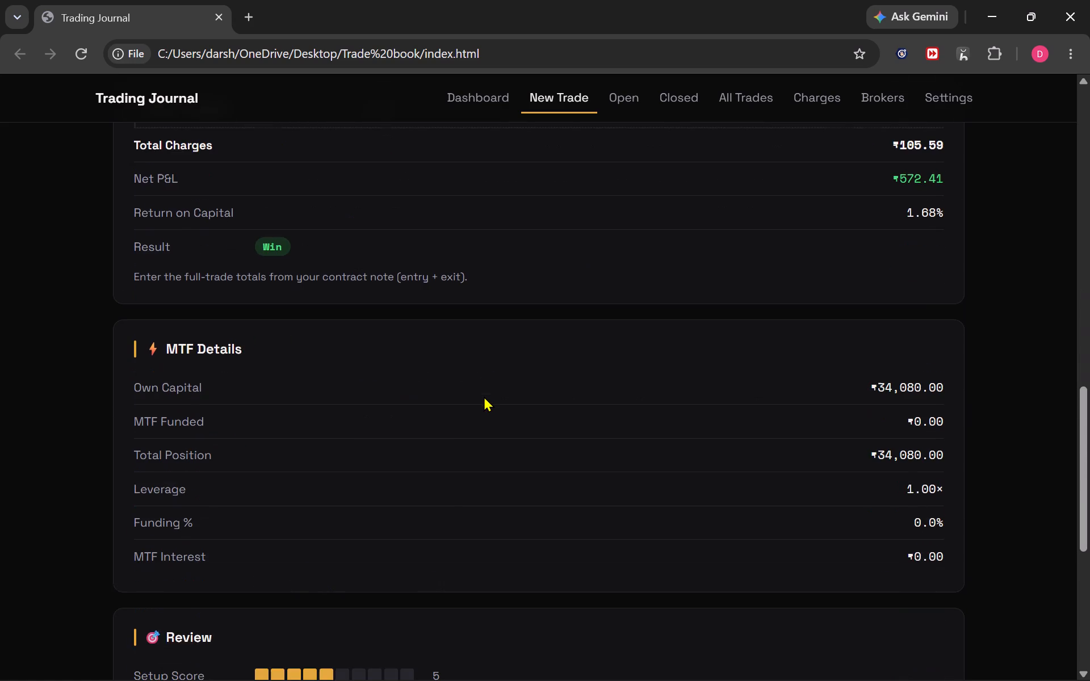
pyautogui.scroll(-2, 484, 396)
pyautogui.click(368, 452)
pyautogui.click(370, 480)
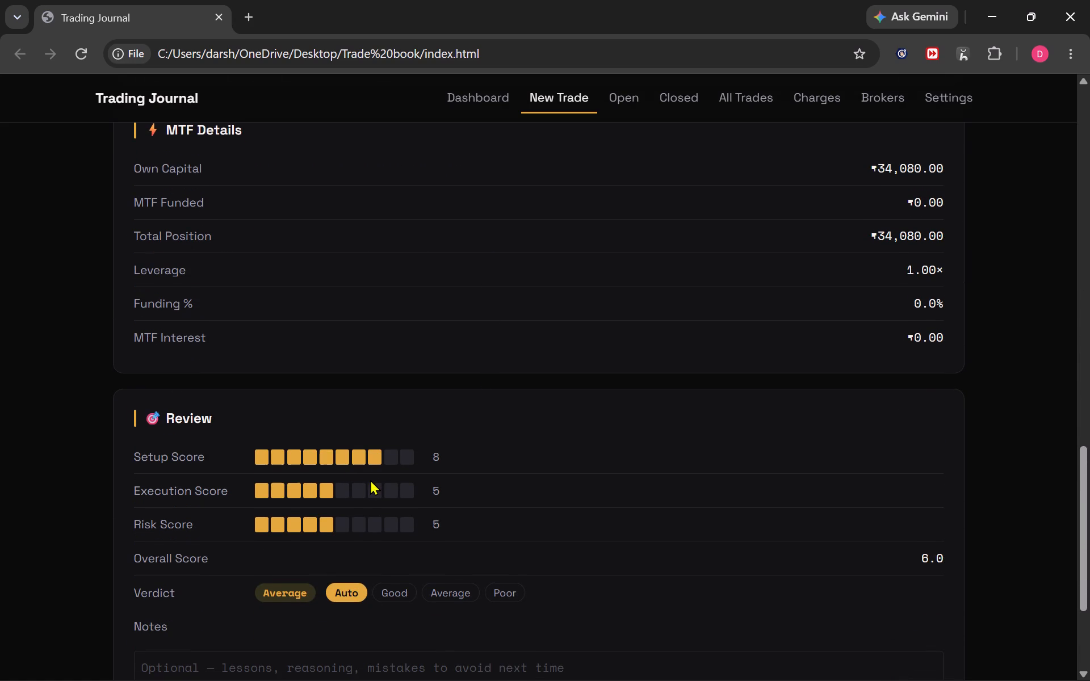
pyautogui.click(371, 480)
pyautogui.click(371, 480)
pyautogui.click(371, 484)
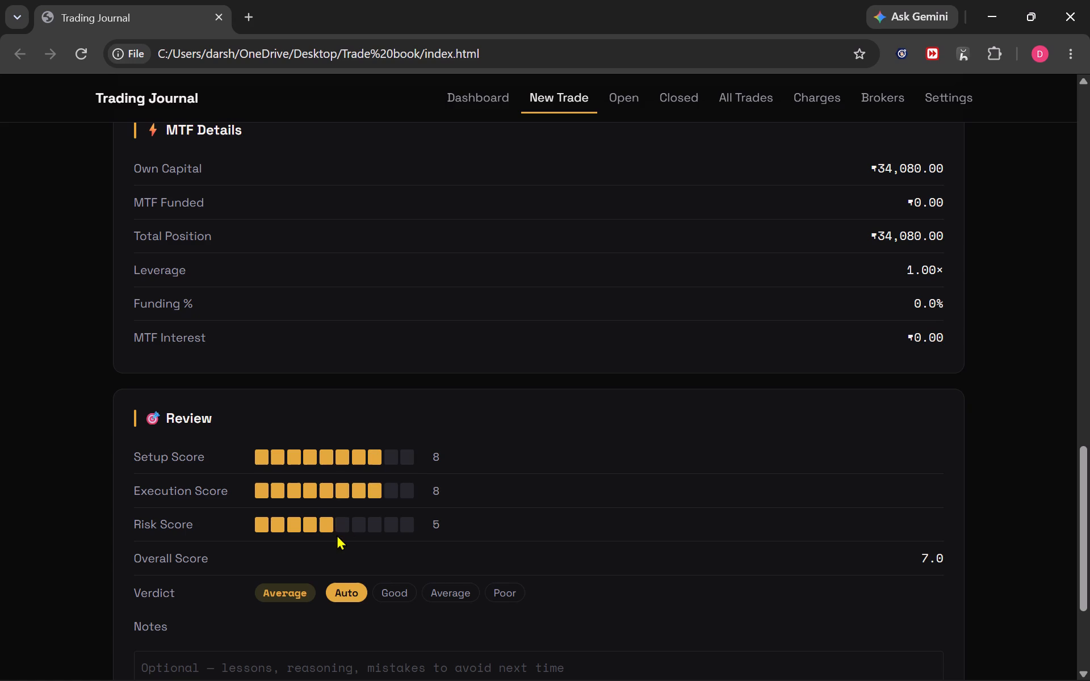
# Save the MIDCPNIFTY 23 Nov trade.
pyautogui.scroll(1, 550, 475)
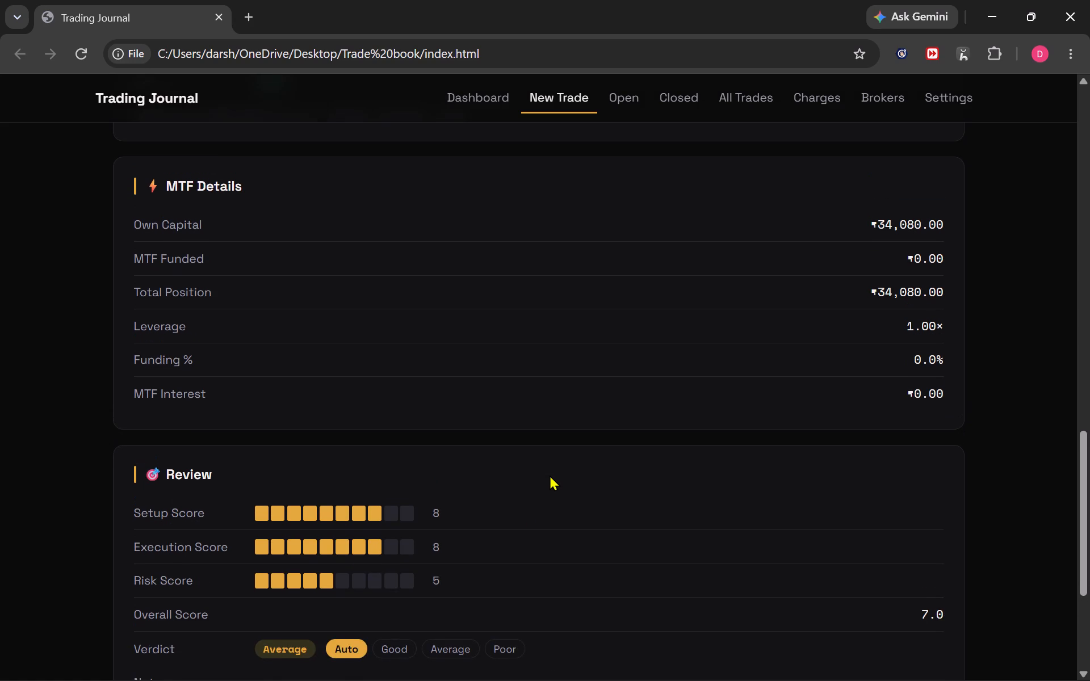
pyautogui.scroll(1, 550, 475)
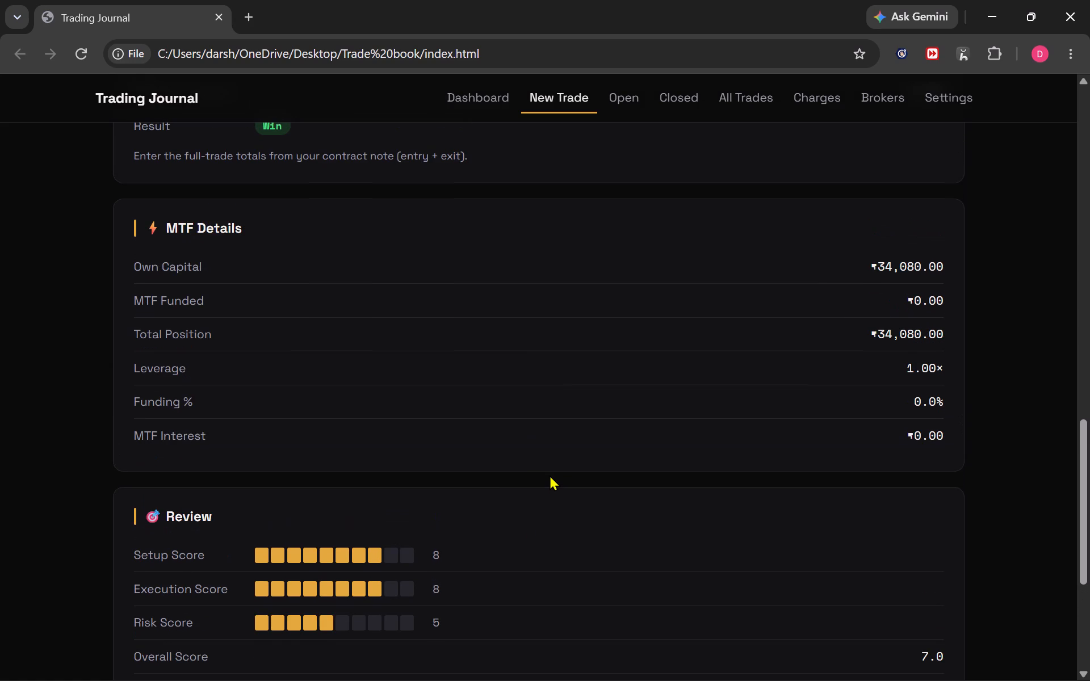
pyautogui.scroll(1, 550, 475)
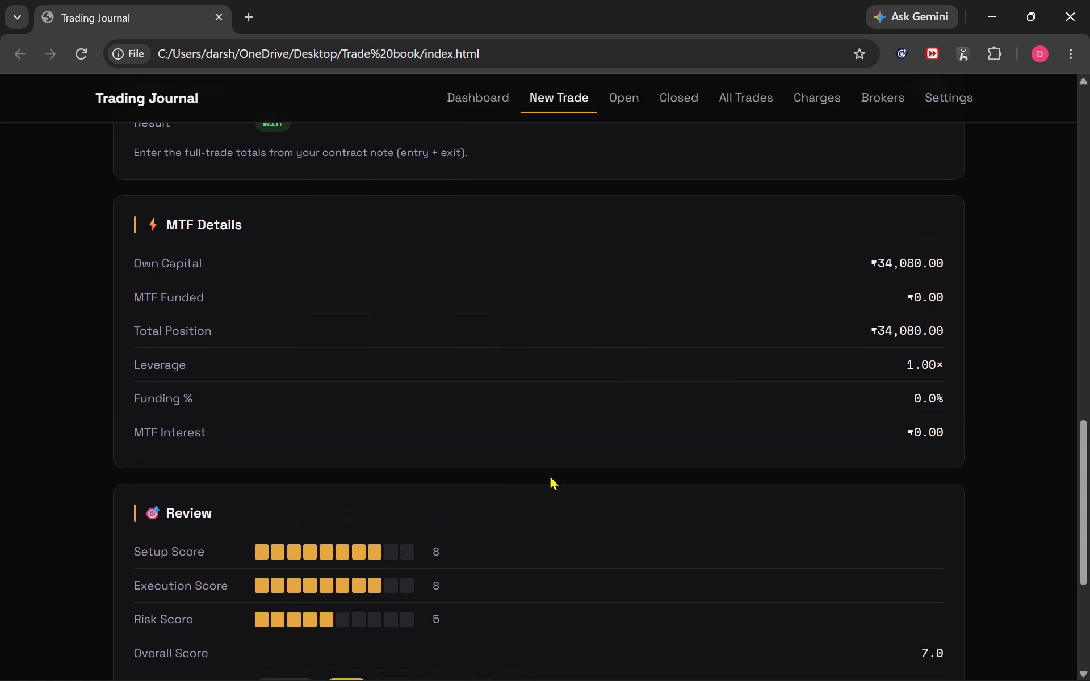
pyautogui.scroll(-3, 550, 475)
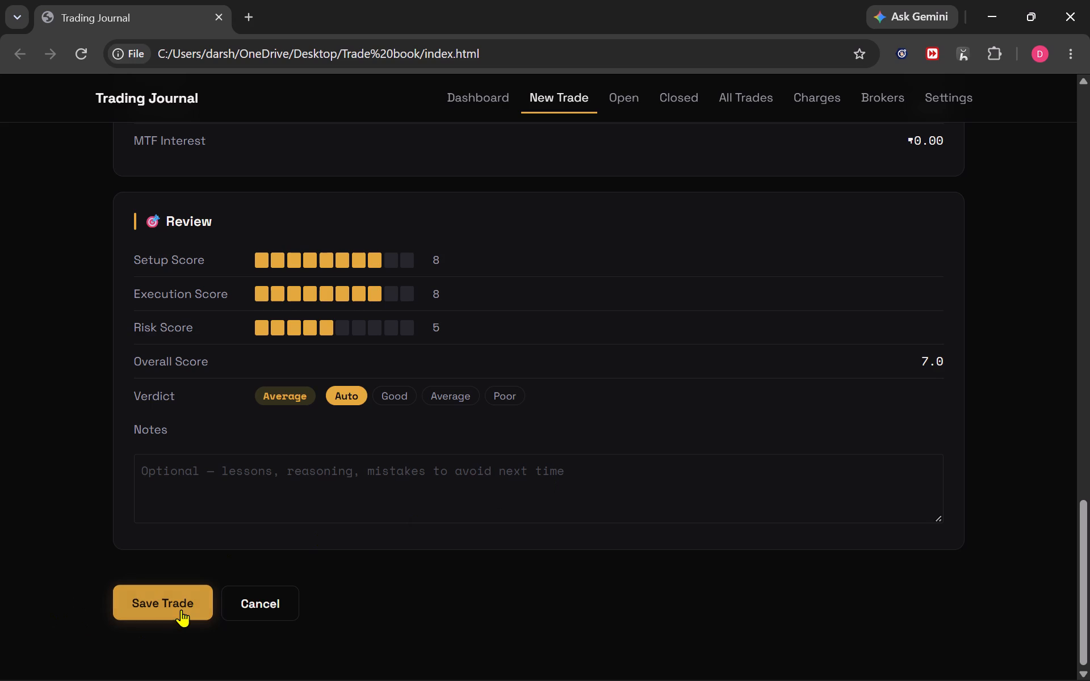
pyautogui.click(181, 609)
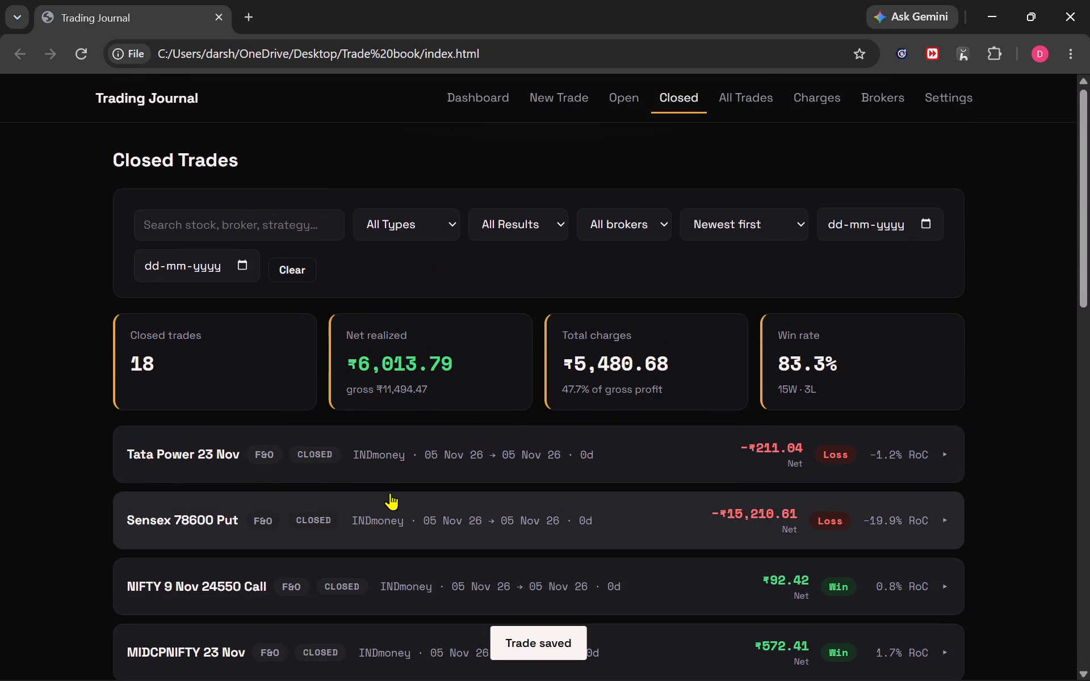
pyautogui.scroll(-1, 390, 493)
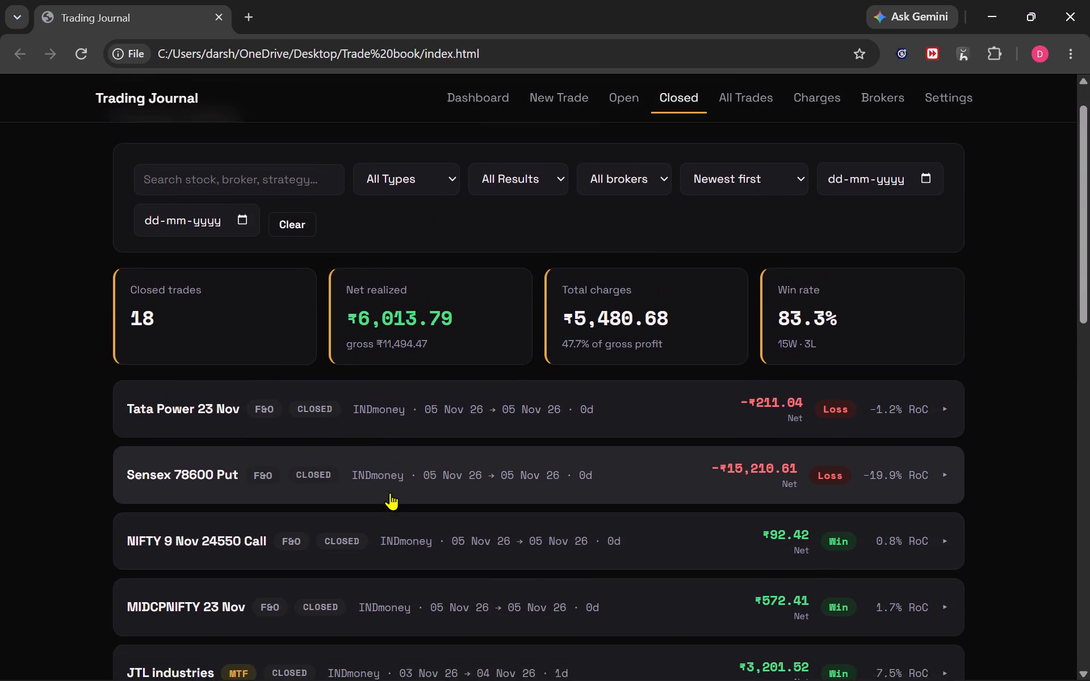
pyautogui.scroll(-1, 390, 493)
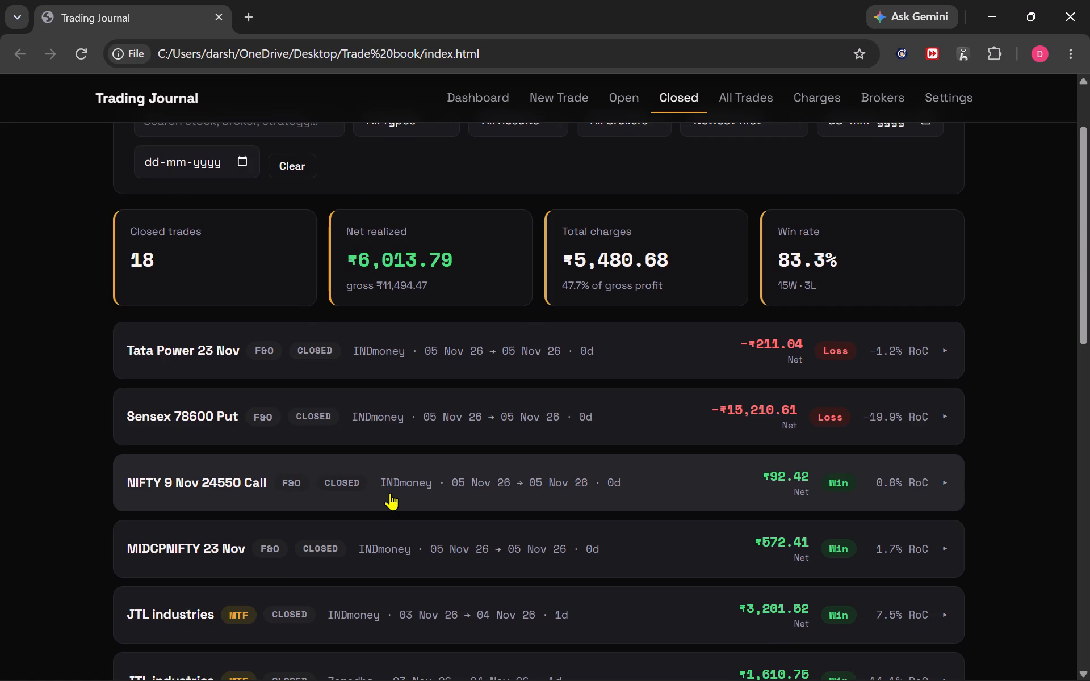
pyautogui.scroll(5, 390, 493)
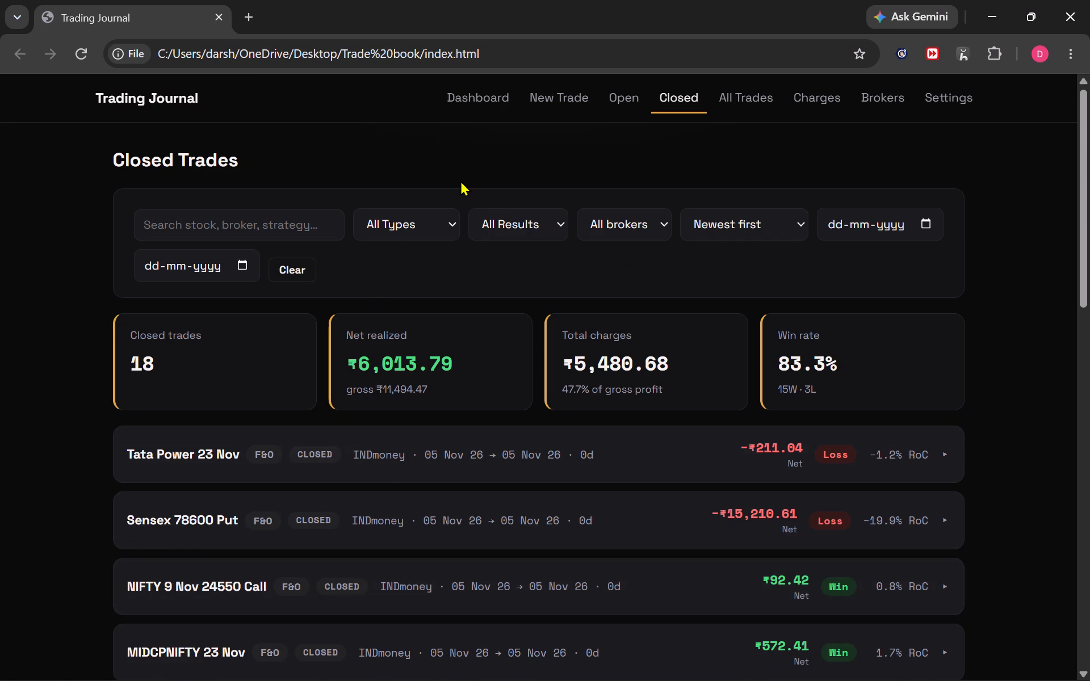
# Open the Dashboard and examine the Gross & Net Profit Analysis, including the quality of results and capital and counts figures.
pyautogui.click(496, 104)
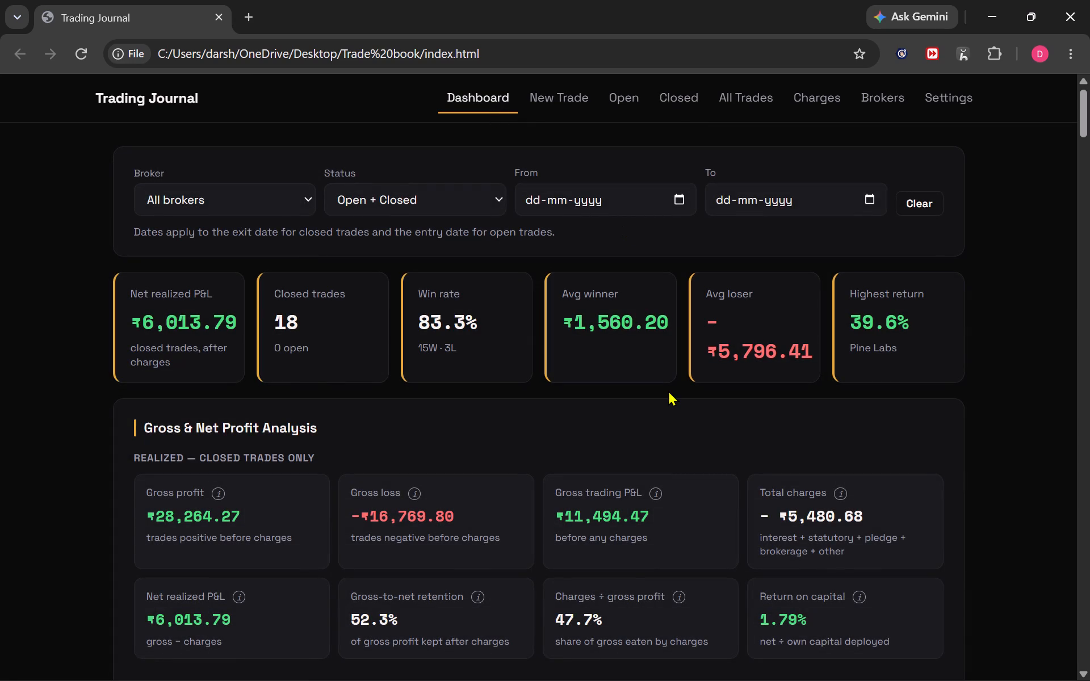
pyautogui.scroll(1, 668, 390)
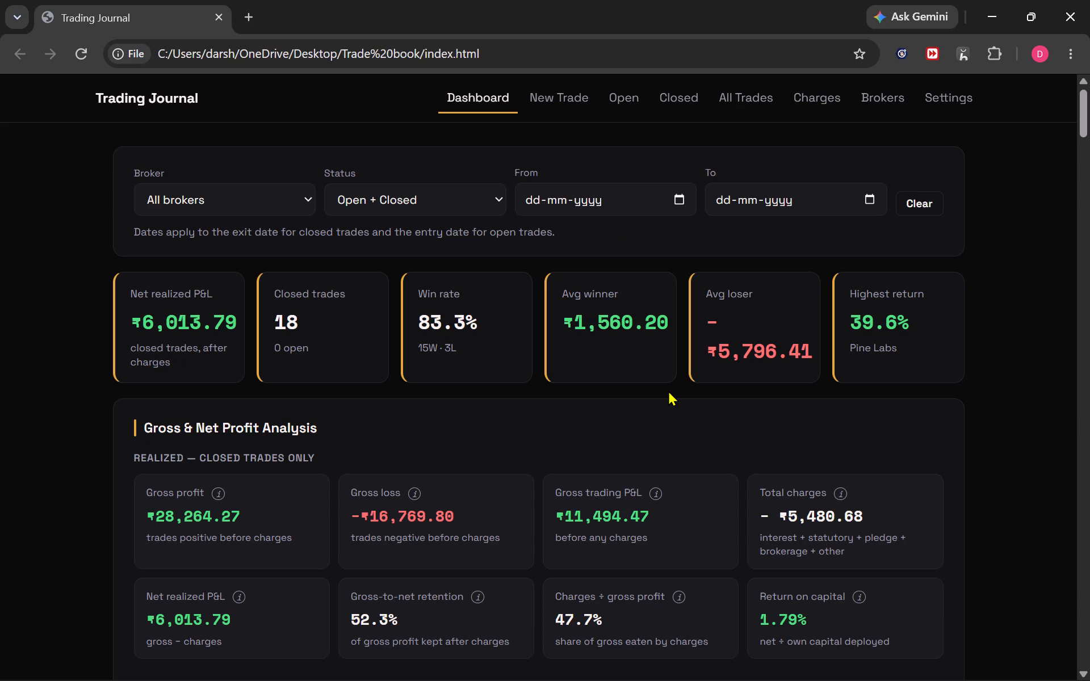
pyautogui.scroll(-1, 668, 390)
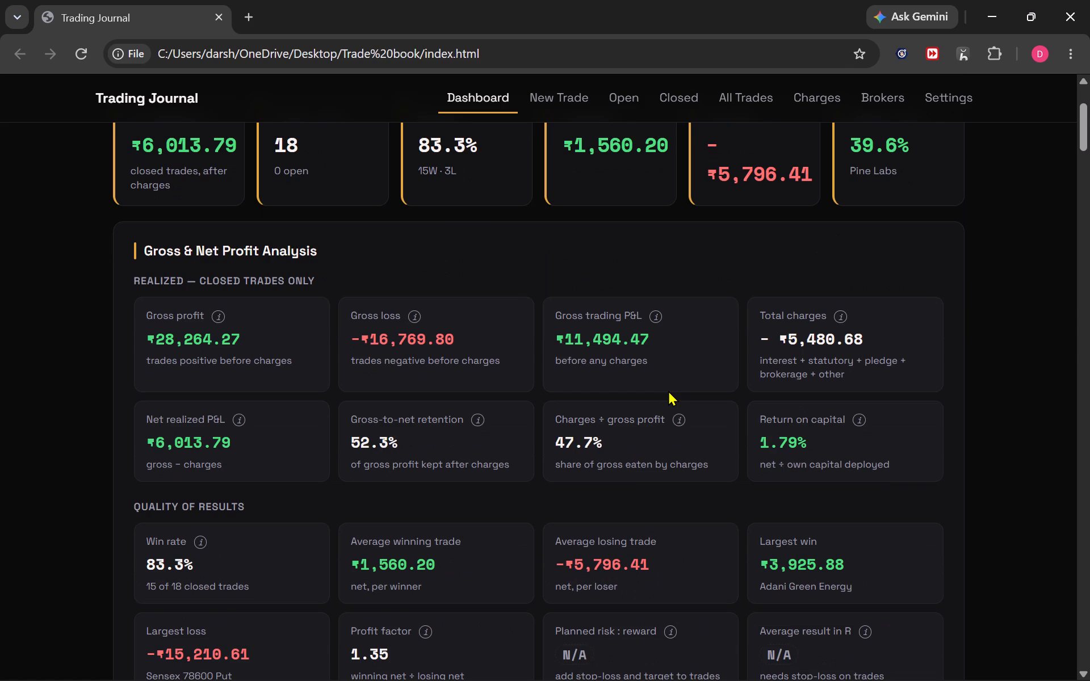
pyautogui.scroll(-2, 668, 390)
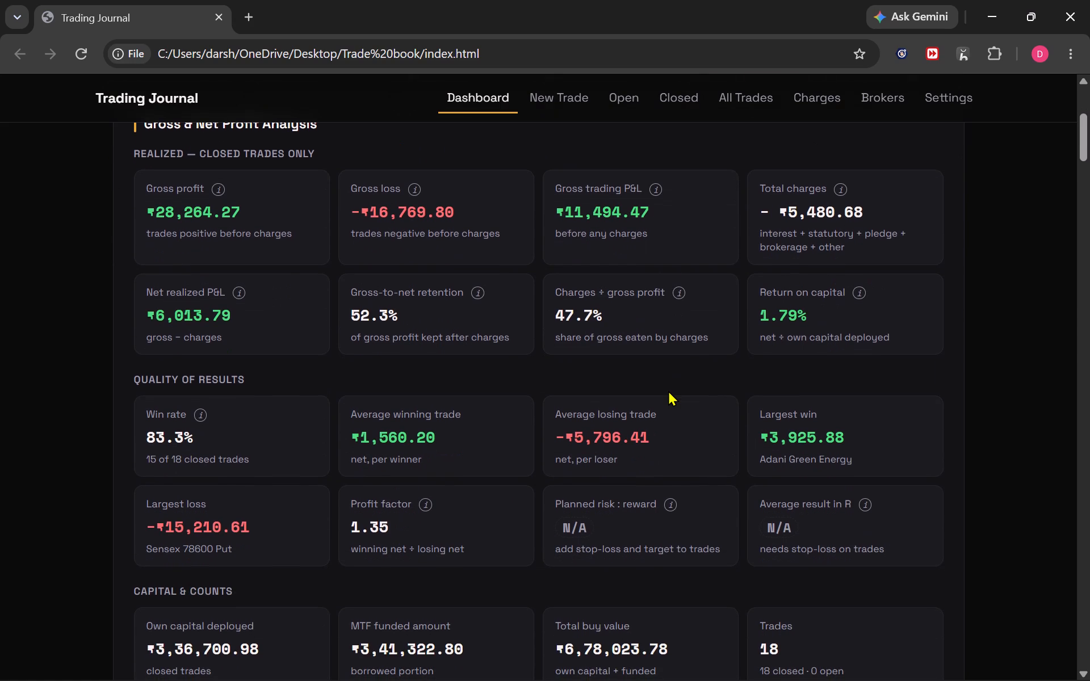
pyautogui.press('Right')
pyautogui.press('Right')
pyautogui.press('Right')
pyautogui.press('Right')
pyautogui.scroll(-1, 825, 419)
pyautogui.scroll(-1, 637, 590)
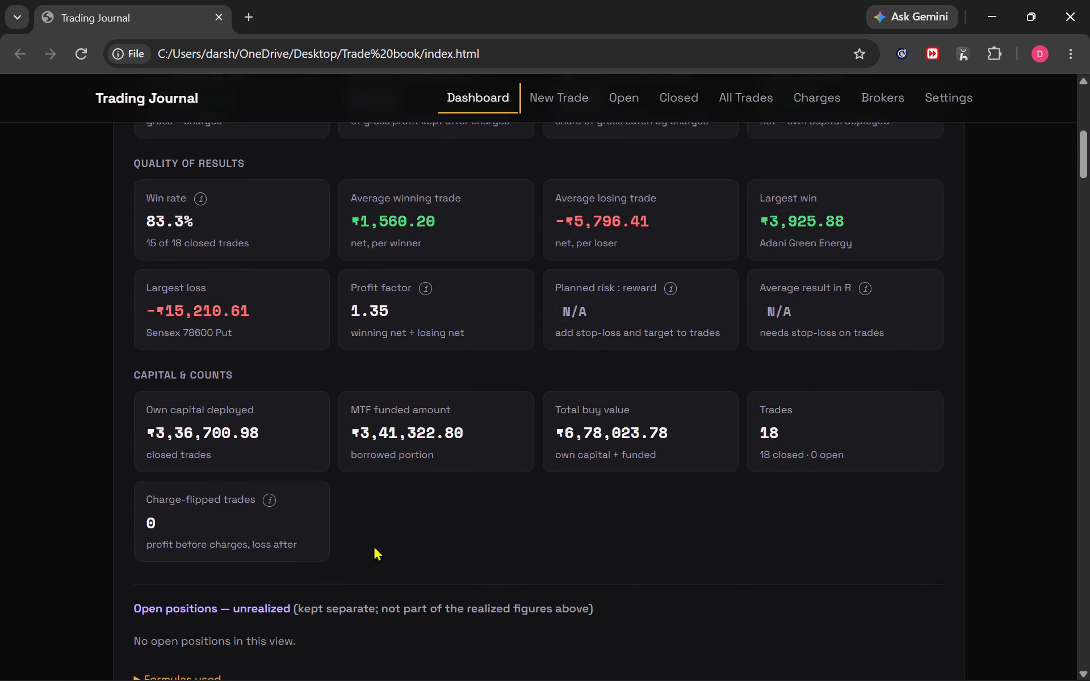
pyautogui.moveTo(341, 401); pyautogui.dragTo(355, 449)
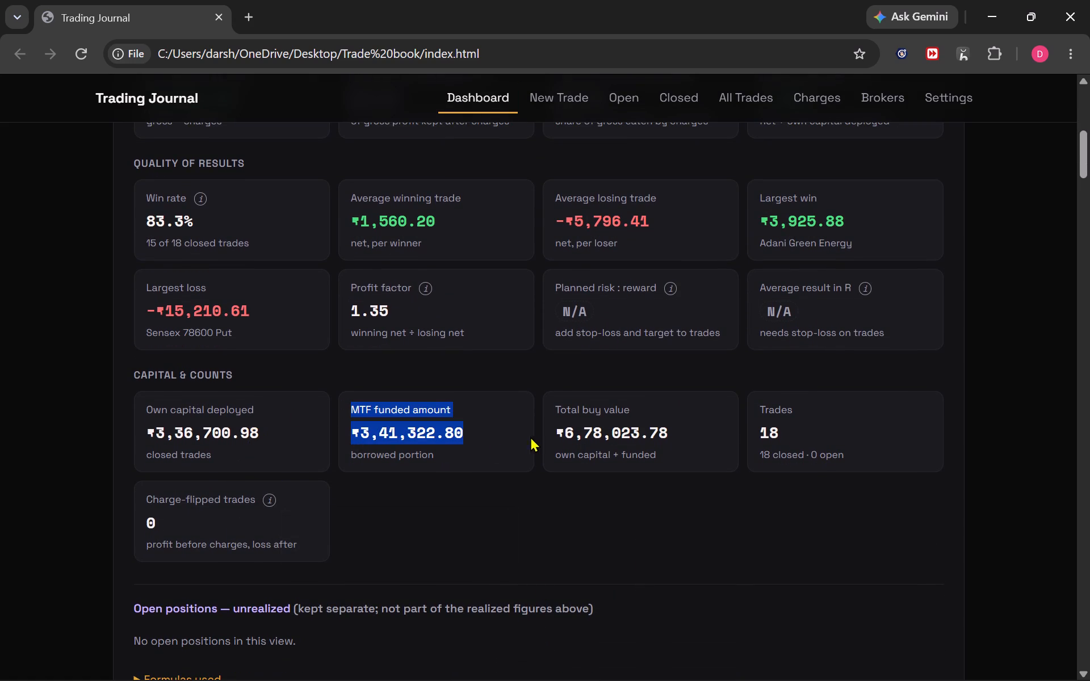
pyautogui.click(535, 438)
pyautogui.moveTo(773, 448); pyautogui.dragTo(127, 416)
pyautogui.click(370, 560)
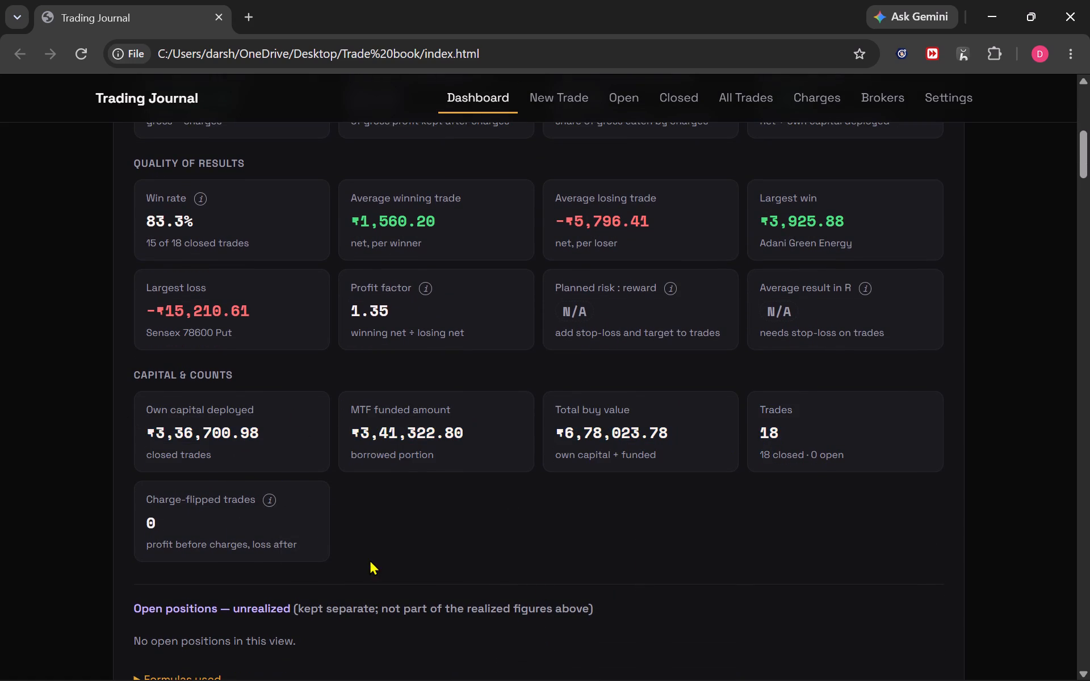
pyautogui.moveTo(892, 434); pyautogui.dragTo(325, 348)
pyautogui.click(222, 425)
pyautogui.moveTo(240, 436); pyautogui.dragTo(123, 415)
pyautogui.click(340, 509)
pyautogui.moveTo(340, 509); pyautogui.dragTo(85, 461)
pyautogui.click(342, 506)
# Examine the dashboard's open positions, recent closed trades, cumulative net profit chart, charges breakdown and profit and loss distribution.
pyautogui.scroll(-2, 362, 592)
pyautogui.scroll(-1, 472, 450)
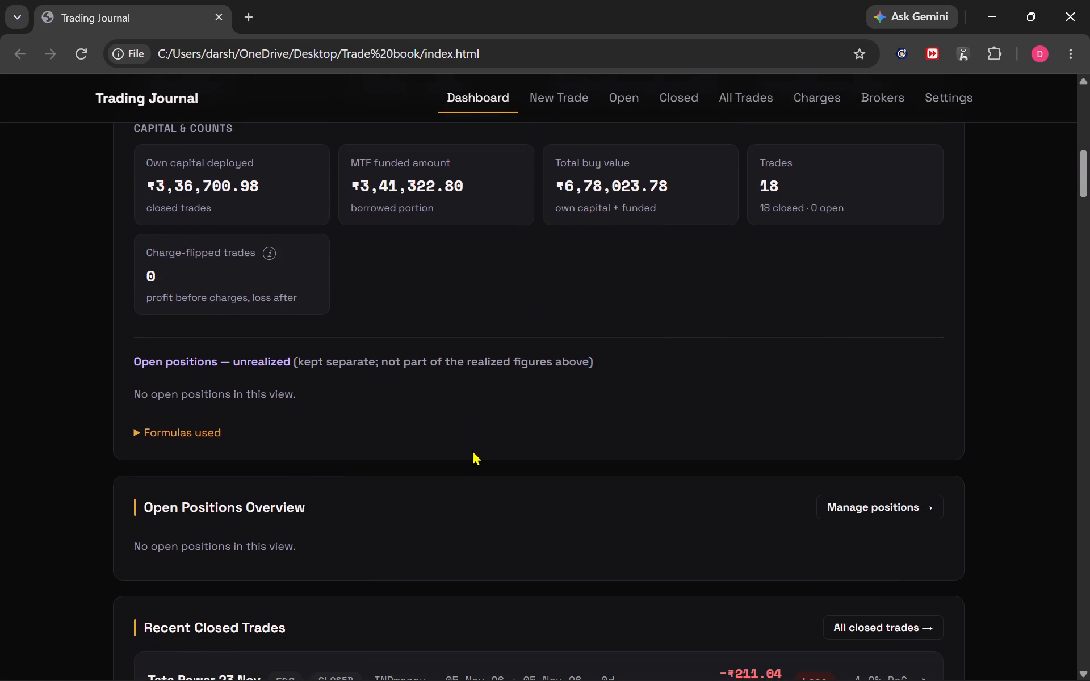
pyautogui.scroll(-3, 221, 457)
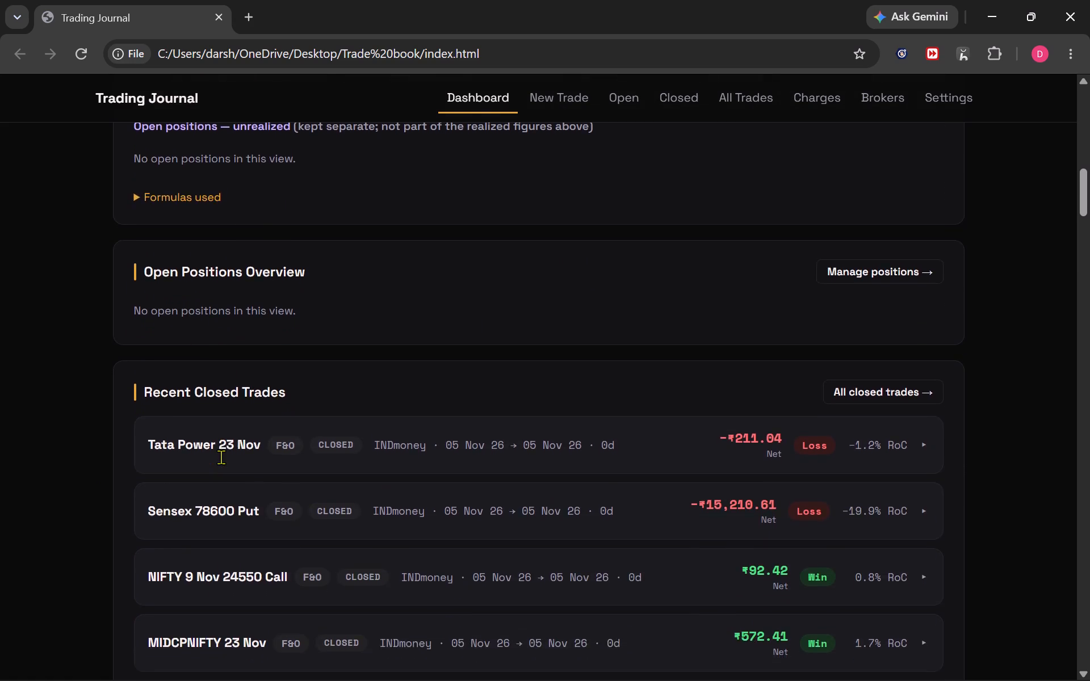
pyautogui.scroll(-4, 221, 457)
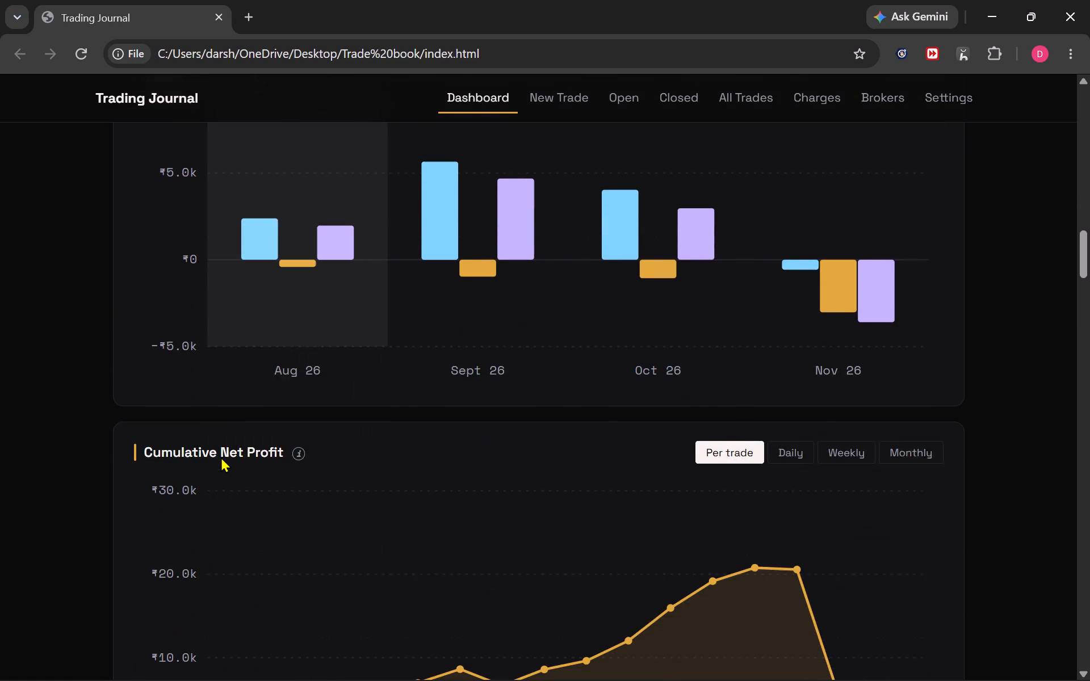
pyautogui.scroll(-3, 221, 457)
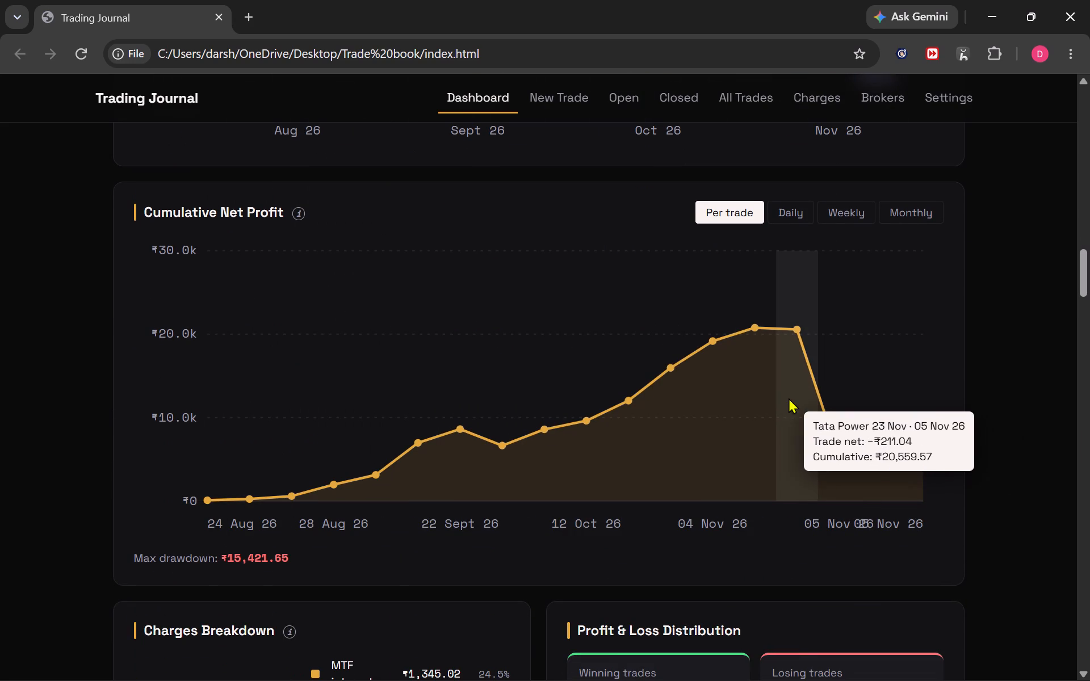
pyautogui.scroll(-2, 902, 474)
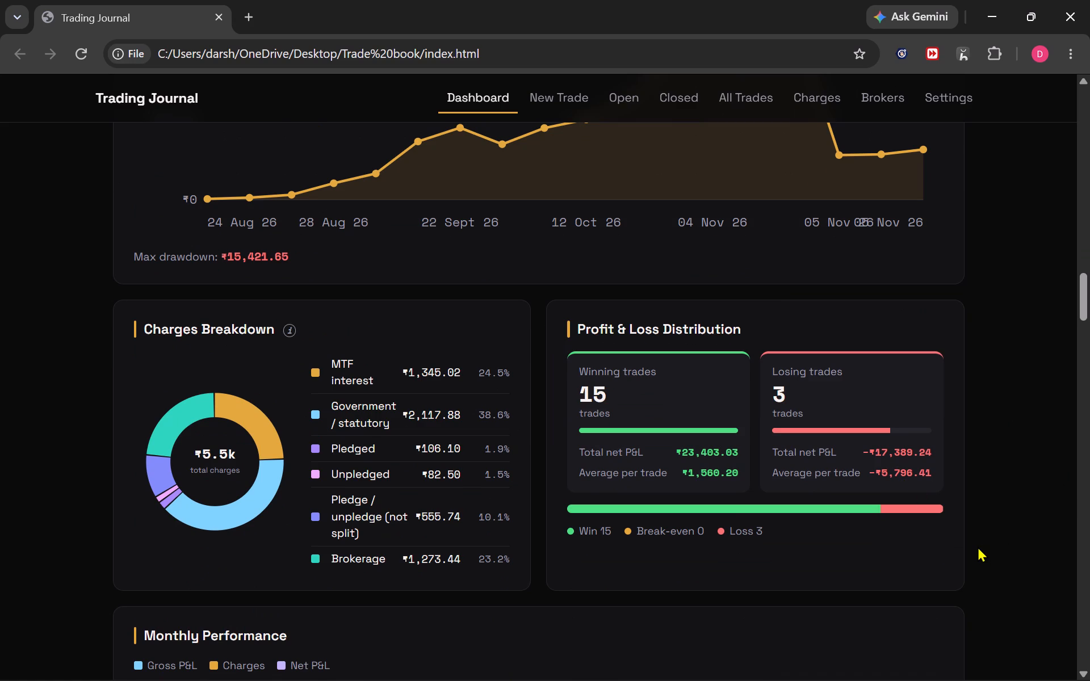
# Examine the monthly performance, charges efficiency, broker performance and holding period analysis on the dashboard.
pyautogui.scroll(-5, 1022, 424)
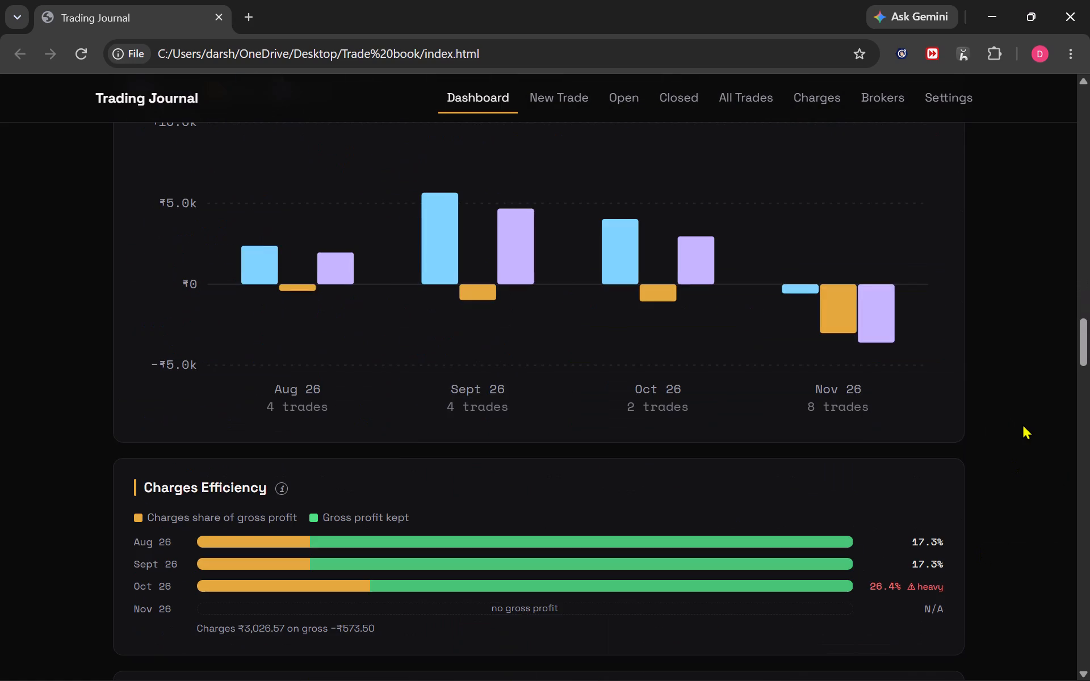
pyautogui.scroll(-4, 1022, 424)
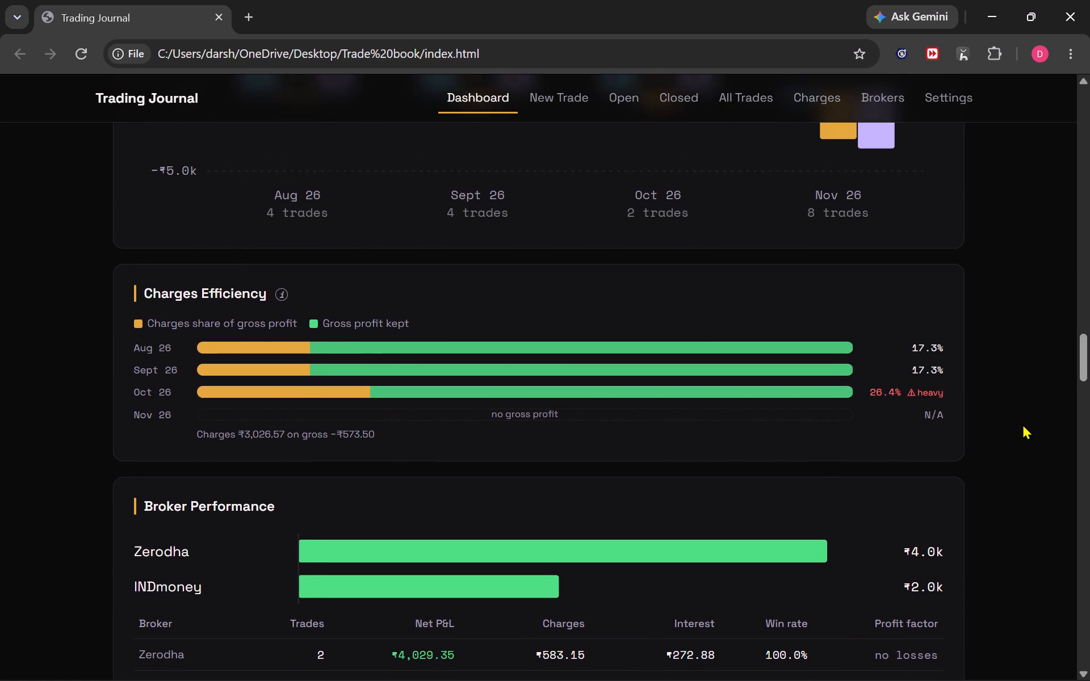
pyautogui.scroll(-2, 1022, 424)
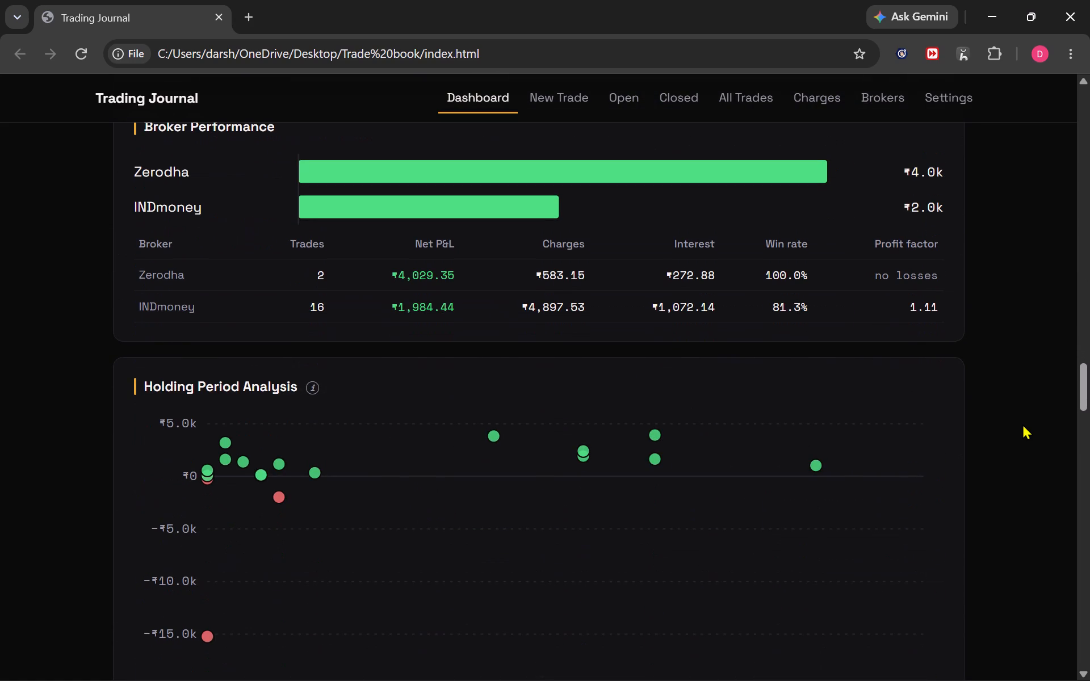
pyautogui.scroll(-2, 744, 503)
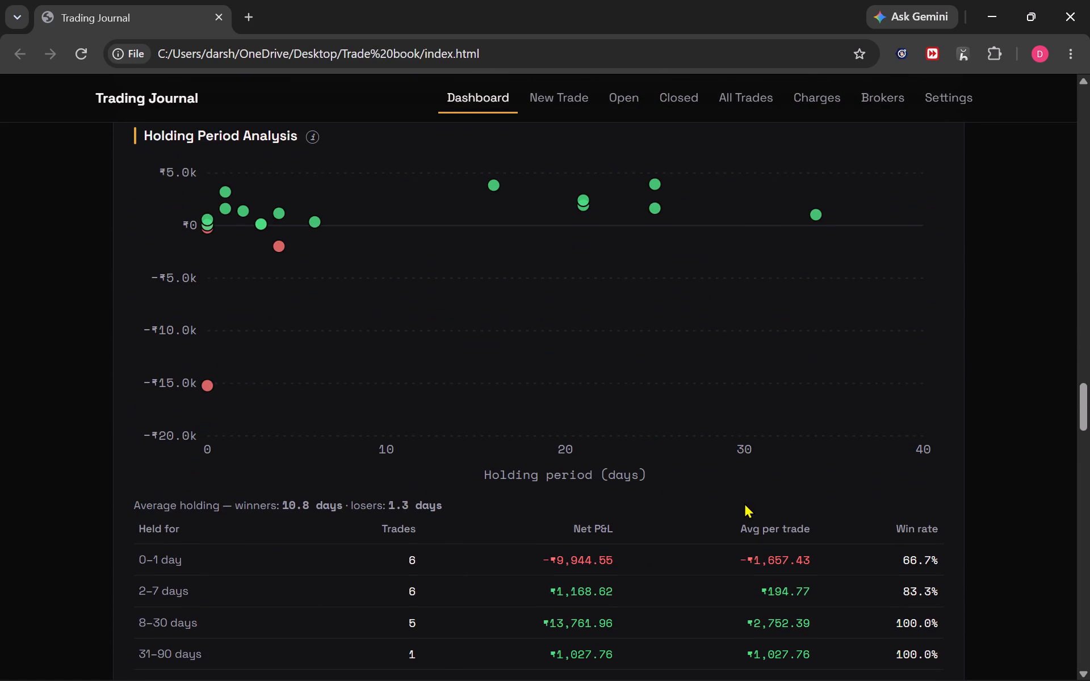
pyautogui.scroll(-1, 744, 503)
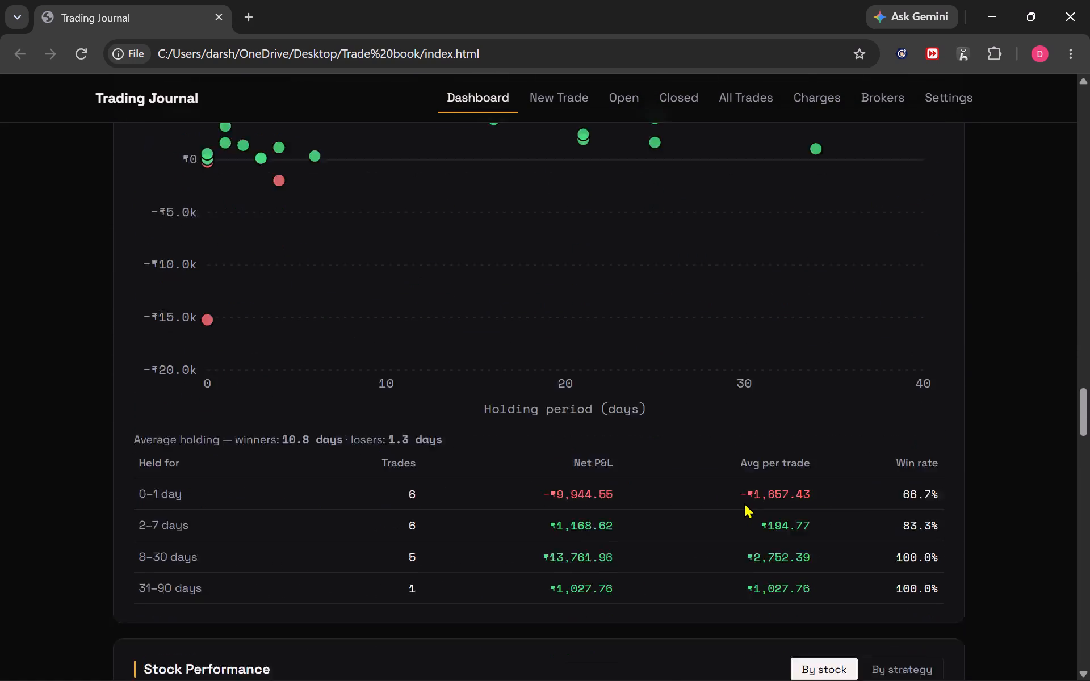
# Examine the dashboard's stock performance chart, interest accumulation and holding cost section, and Cash vs MTF comparison.
pyautogui.scroll(-1, 744, 503)
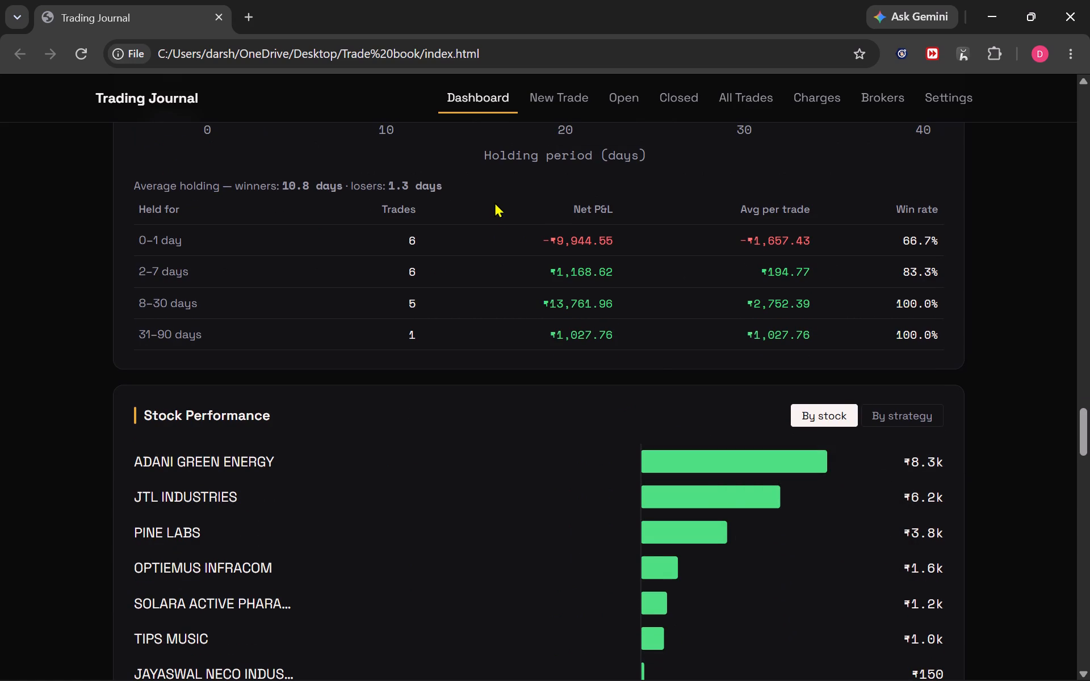
pyautogui.scroll(-3, 458, 216)
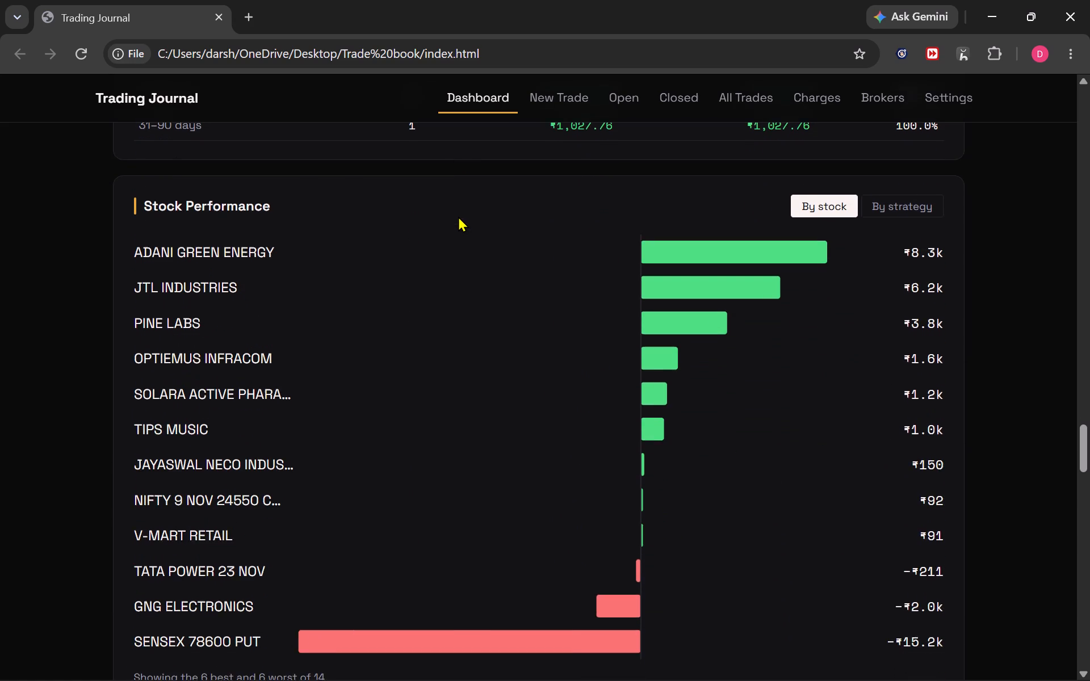
pyautogui.scroll(-1, 458, 216)
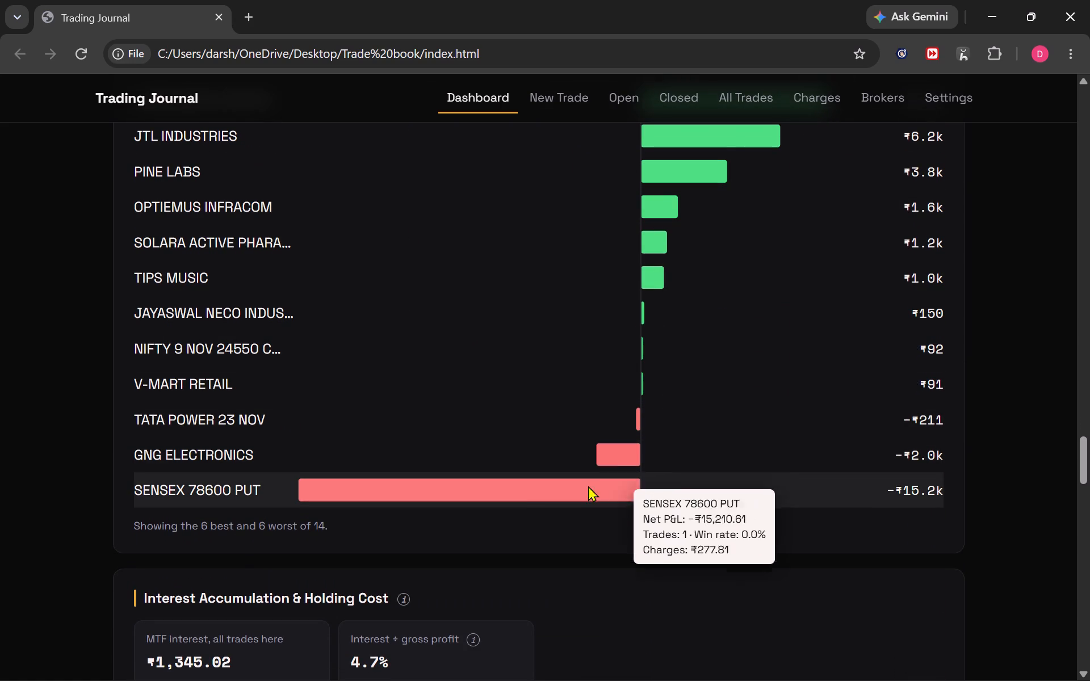
pyautogui.scroll(1, 460, 255)
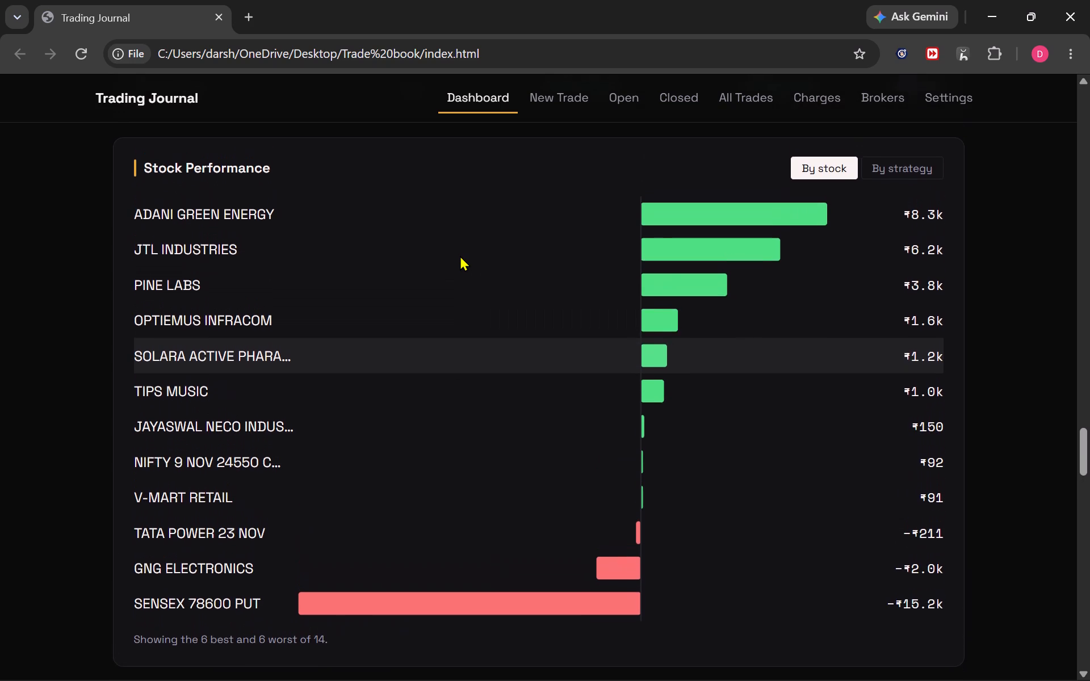
pyautogui.scroll(1, 460, 255)
pyautogui.scroll(-3, 589, 187)
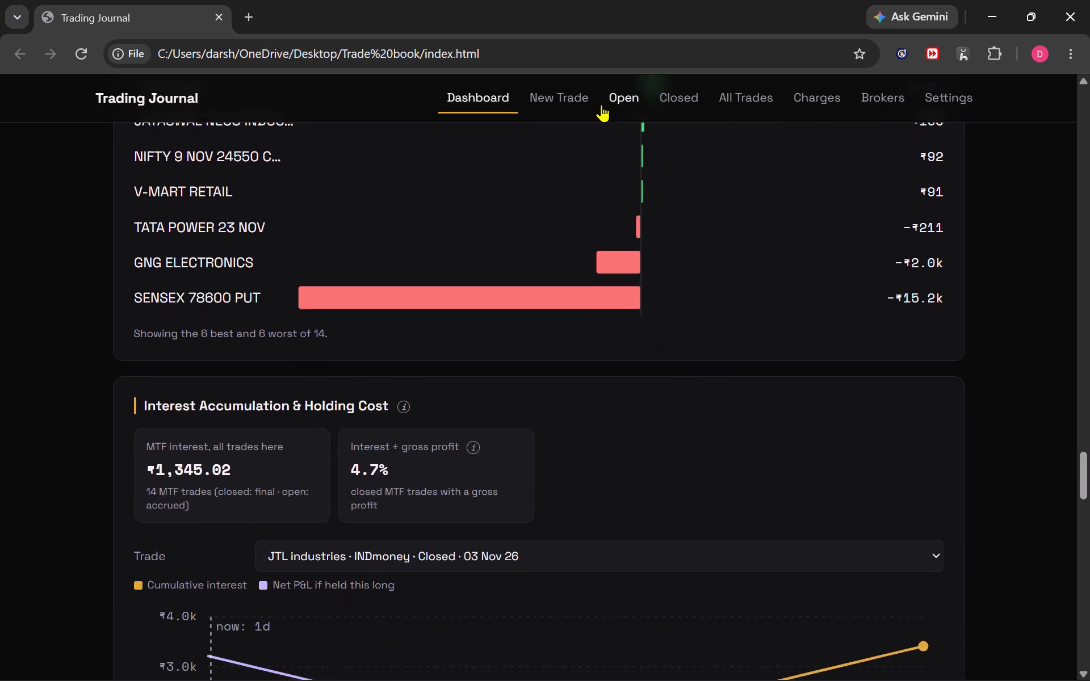
pyautogui.scroll(-14, 601, 104)
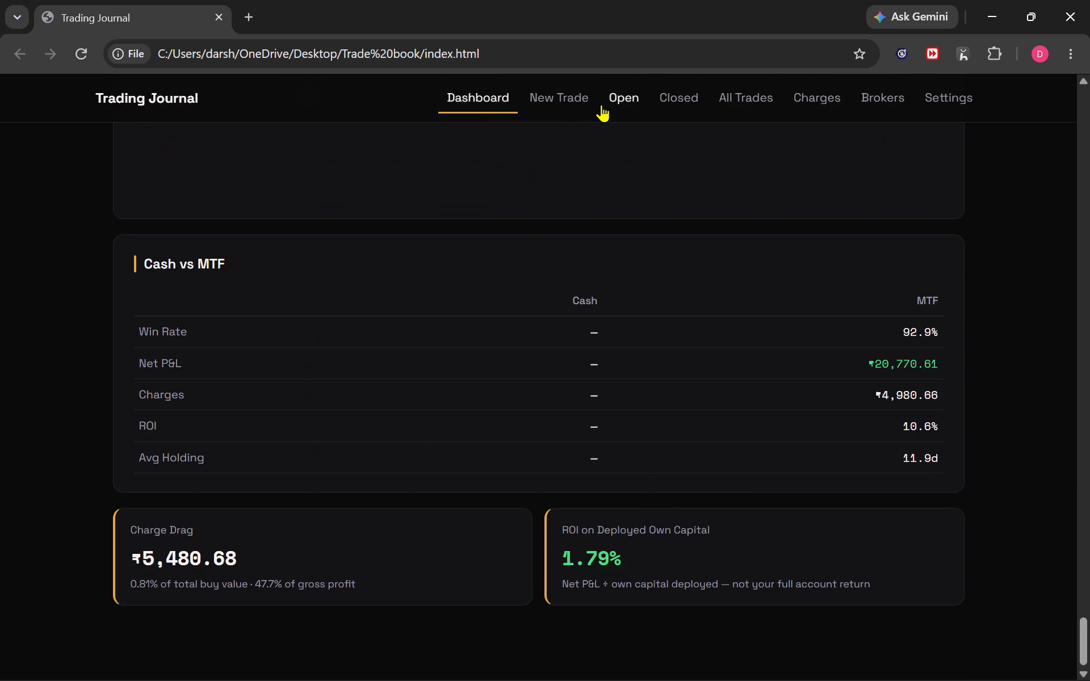
# Go back over the dashboard's summary figures and performance charts once more.
pyautogui.scroll(2, 601, 104)
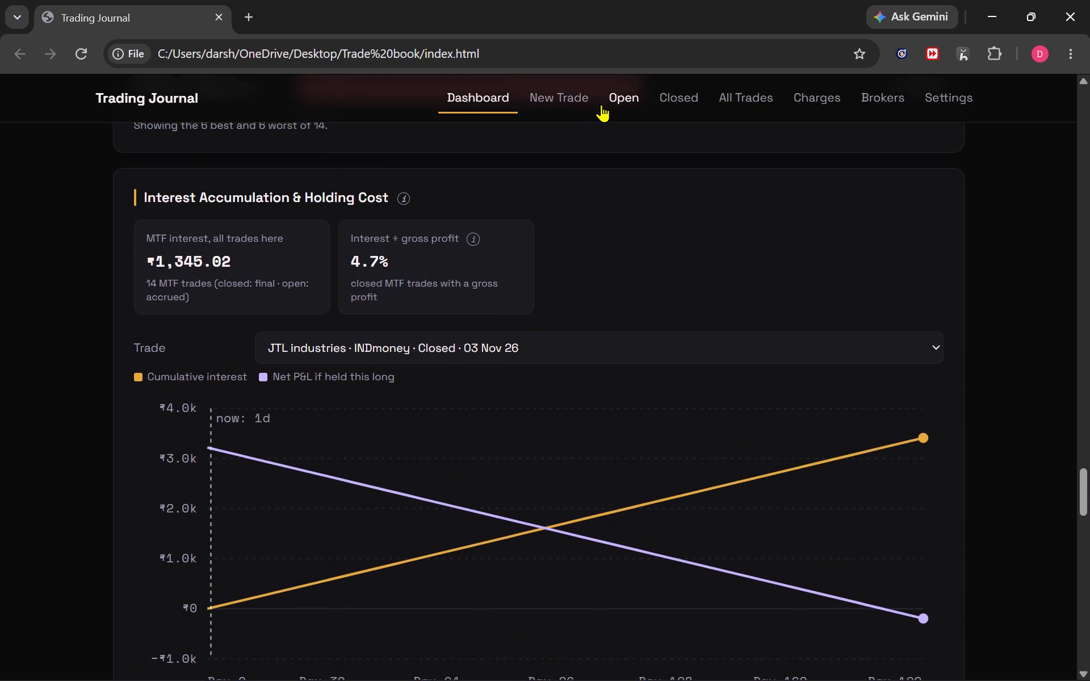
pyautogui.scroll(16, 601, 104)
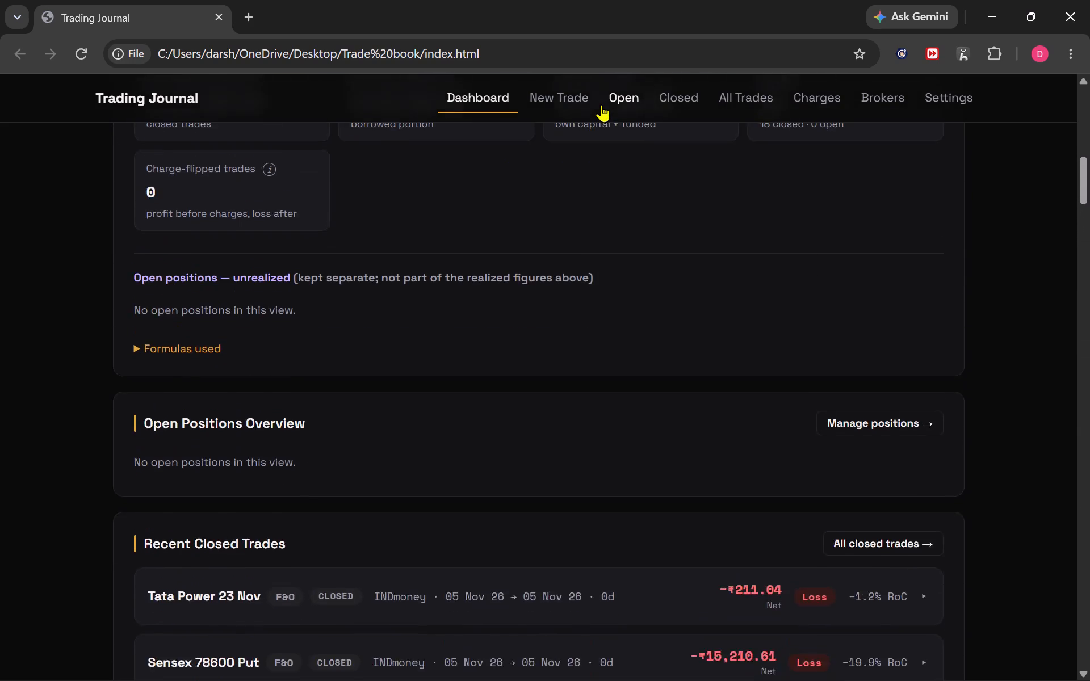
pyautogui.scroll(6, 601, 104)
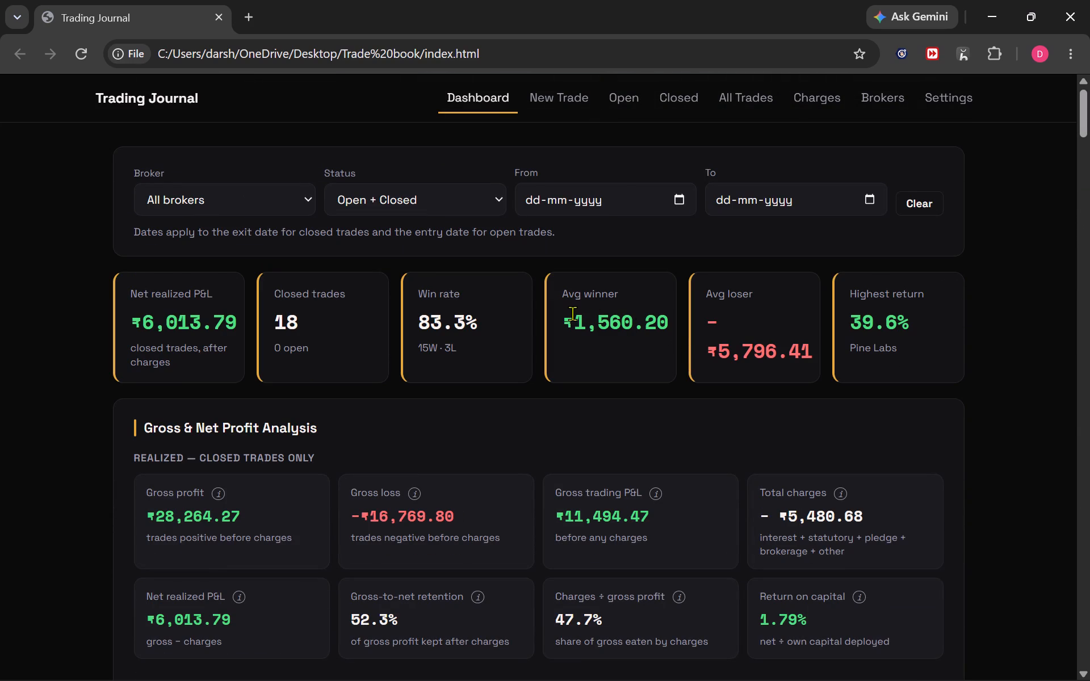
pyautogui.scroll(-13, 572, 313)
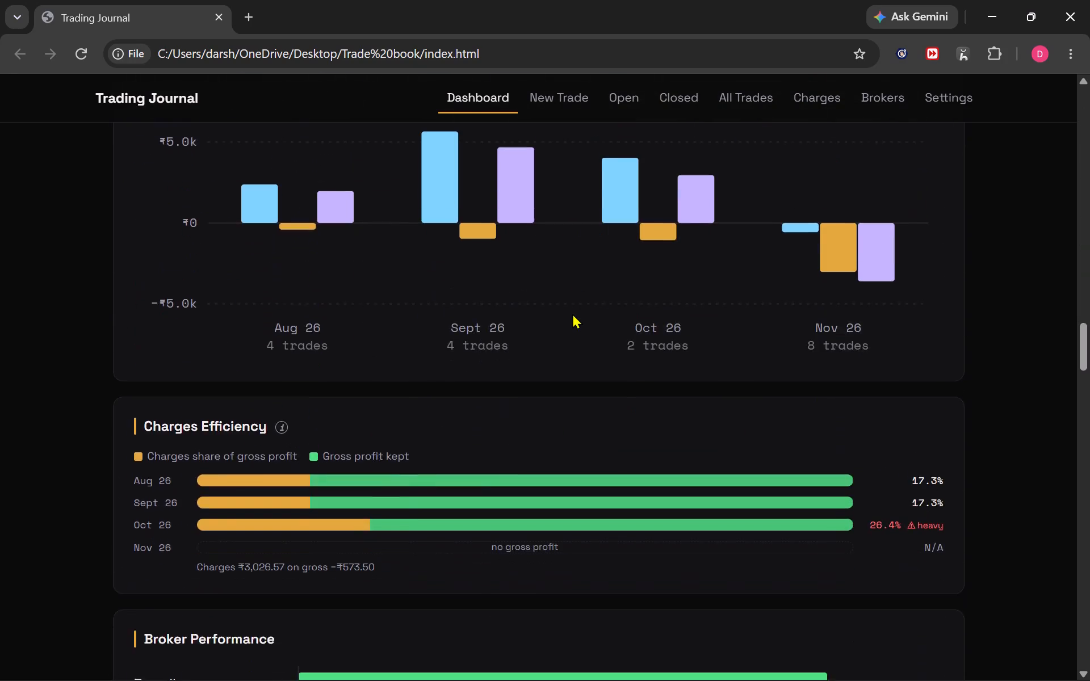
pyautogui.scroll(-8, 572, 313)
pyautogui.scroll(5, 572, 313)
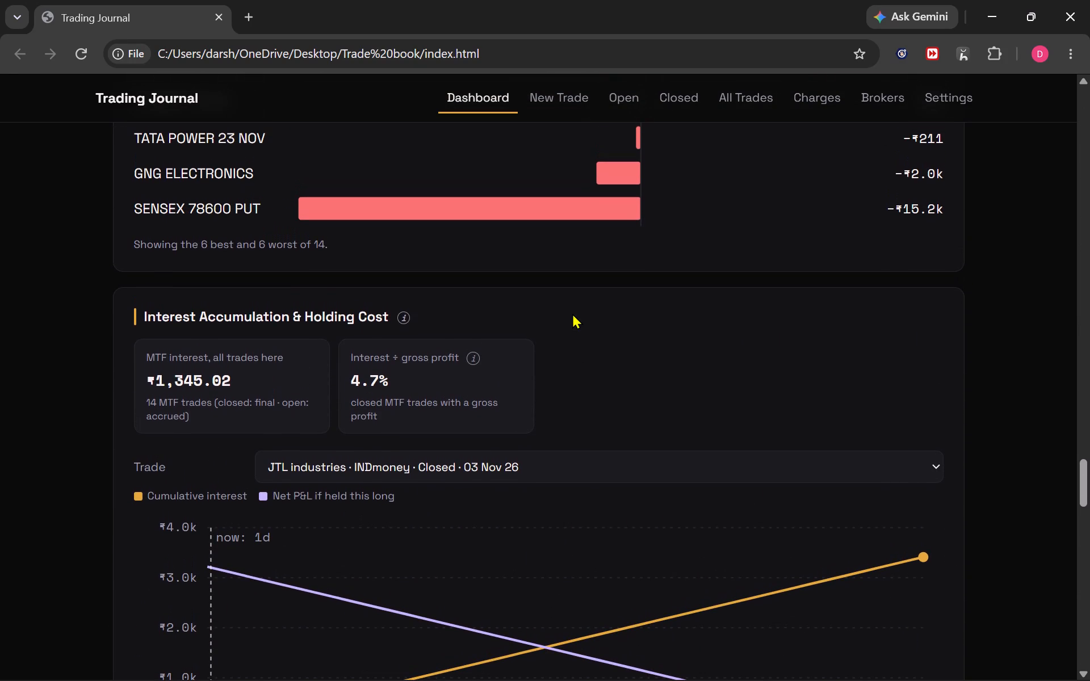
pyautogui.scroll(8, 572, 313)
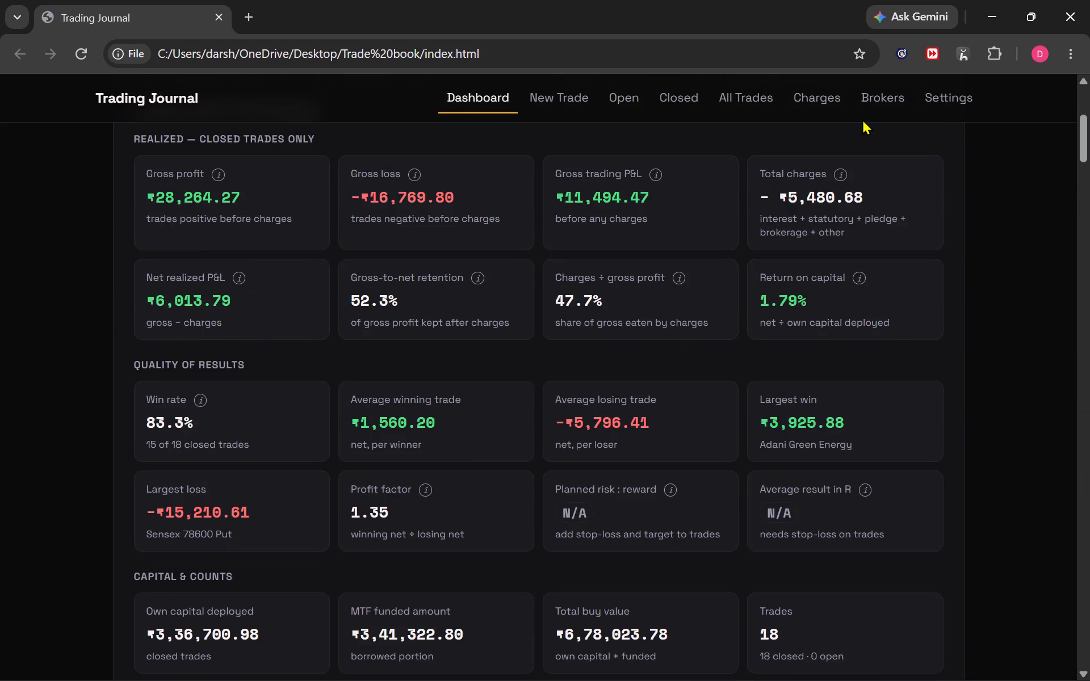
pyautogui.scroll(6, 862, 119)
# Close the Trading Journal browser window and the Trade book folder window.
pyautogui.click(1089, 3)
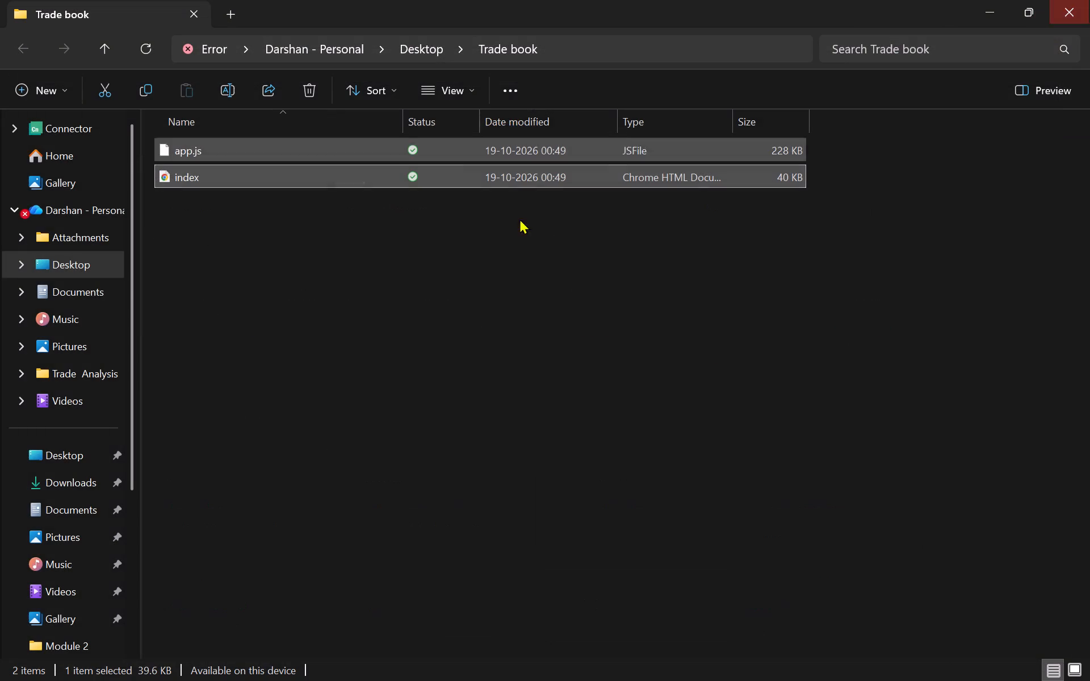
pyautogui.click(1087, 16)
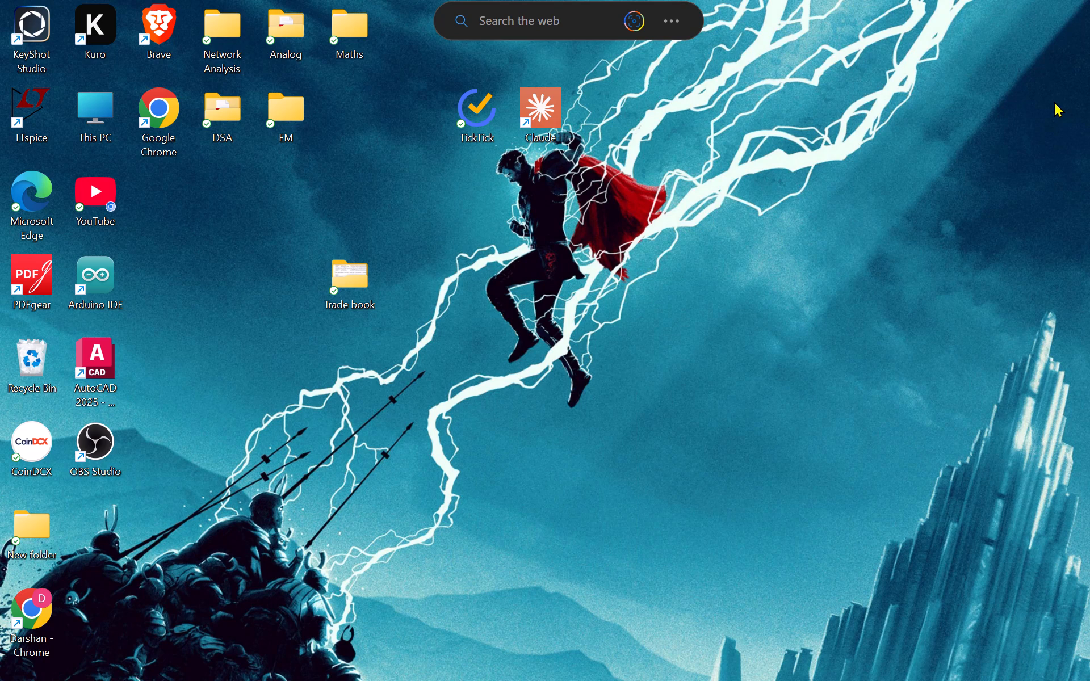
# Open the system quick settings from the desktop.
pyautogui.click(977, 667)
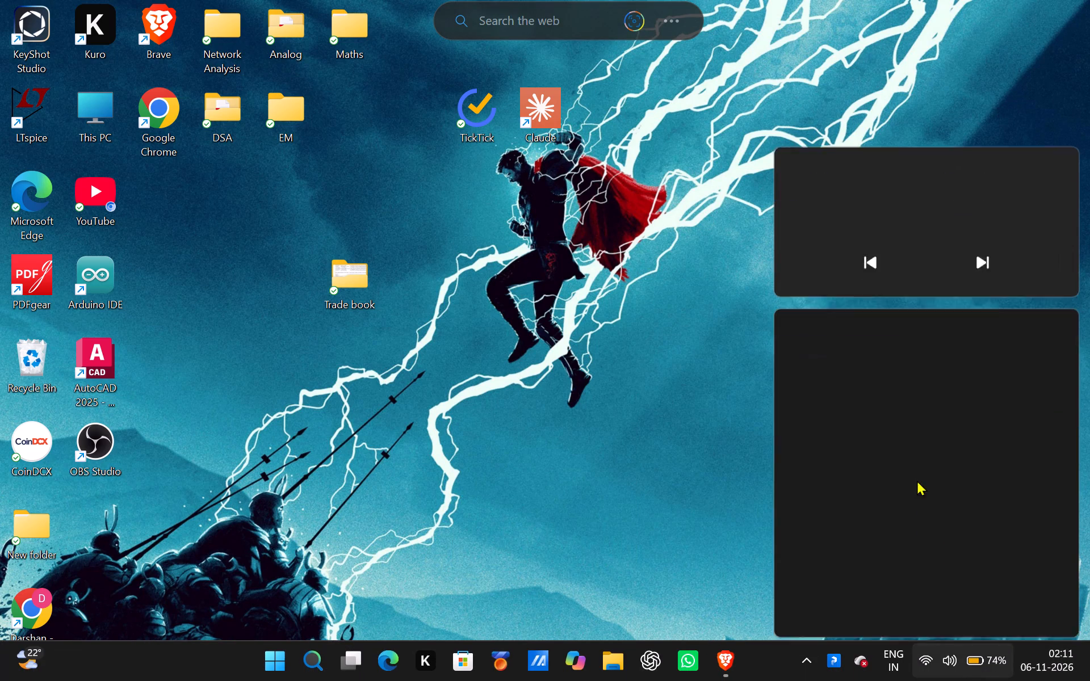
# Show the Bluetooth device list in the system quick settings.
pyautogui.click(947, 331)
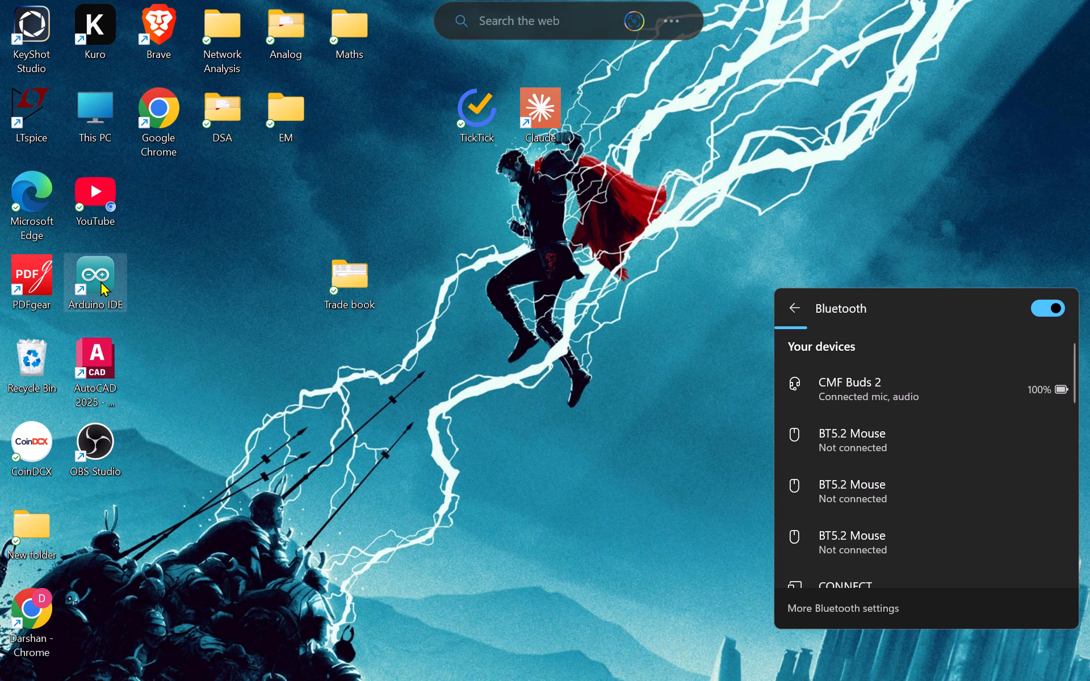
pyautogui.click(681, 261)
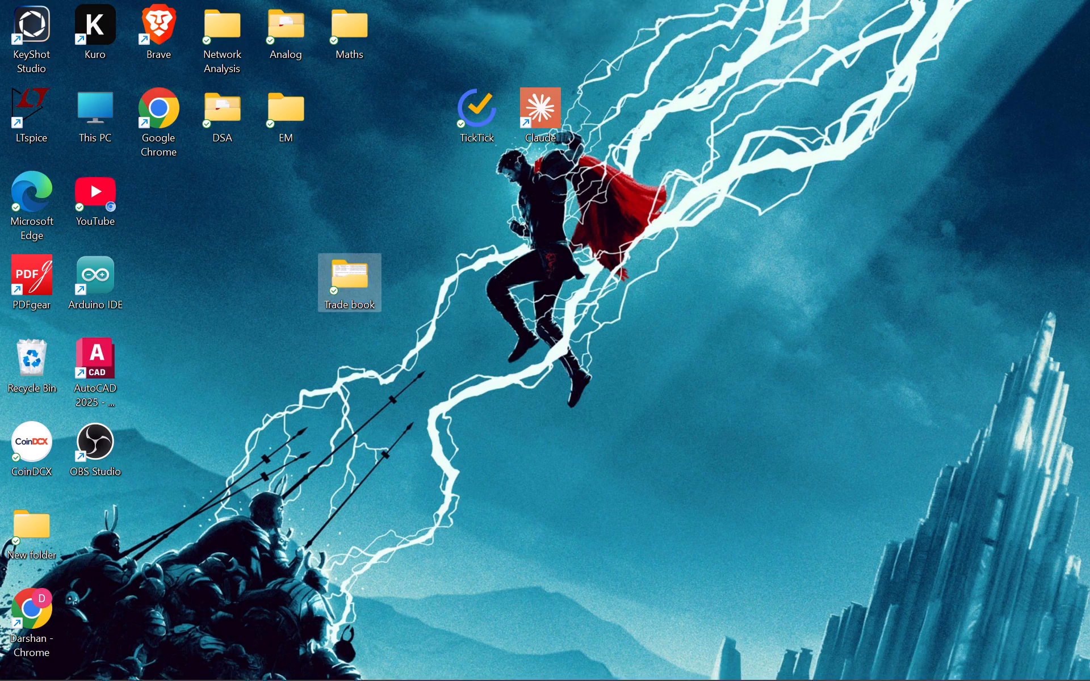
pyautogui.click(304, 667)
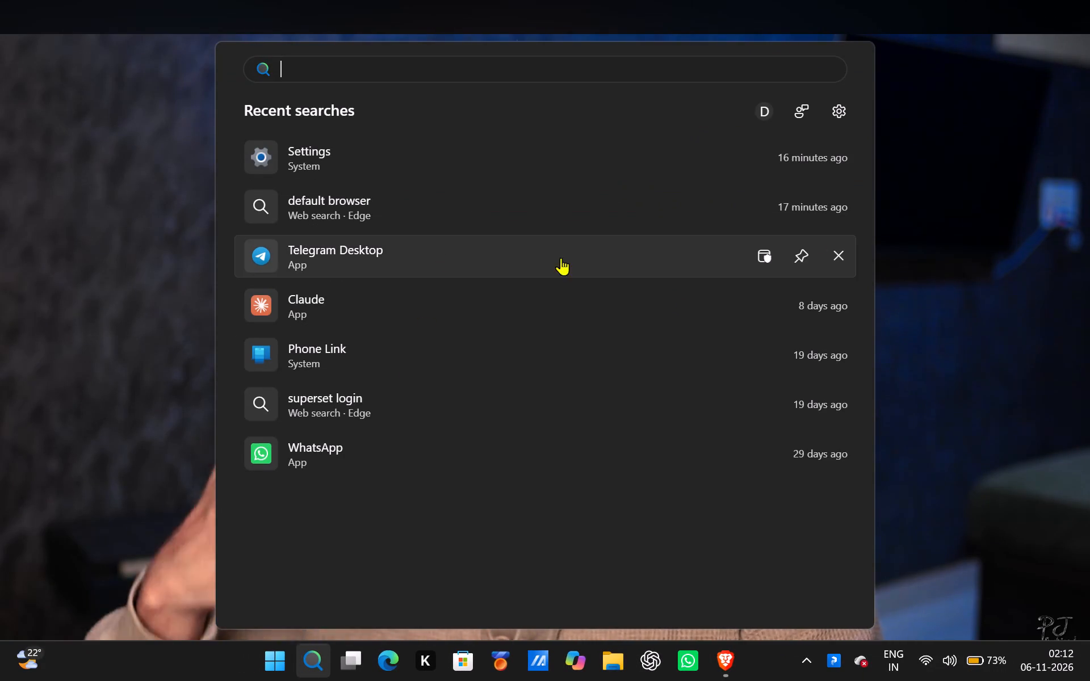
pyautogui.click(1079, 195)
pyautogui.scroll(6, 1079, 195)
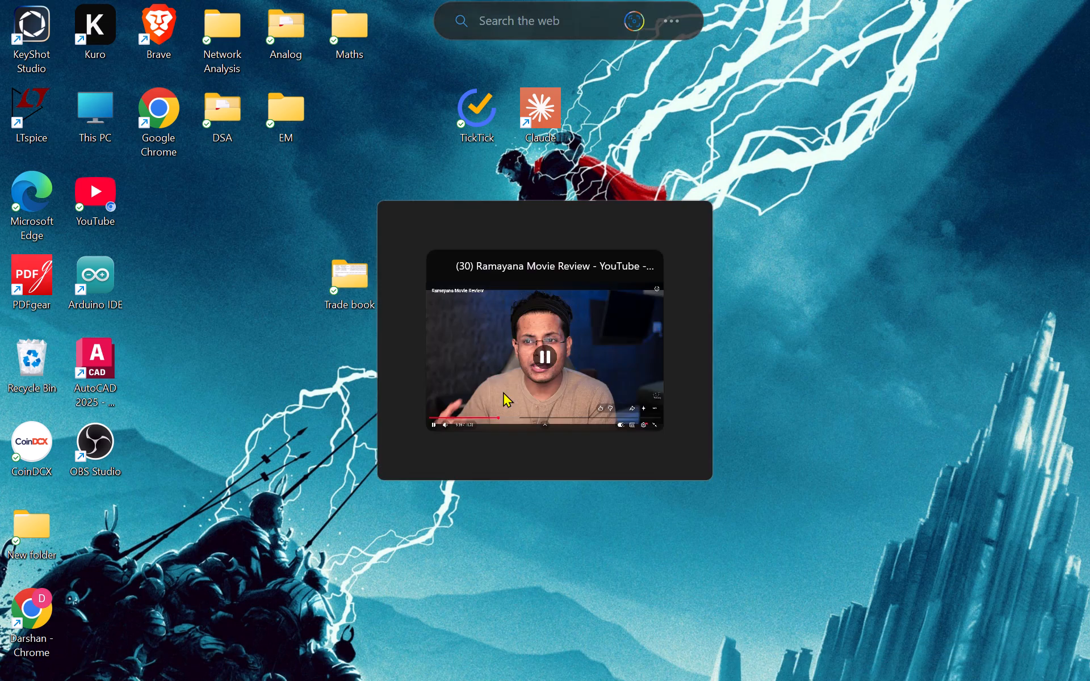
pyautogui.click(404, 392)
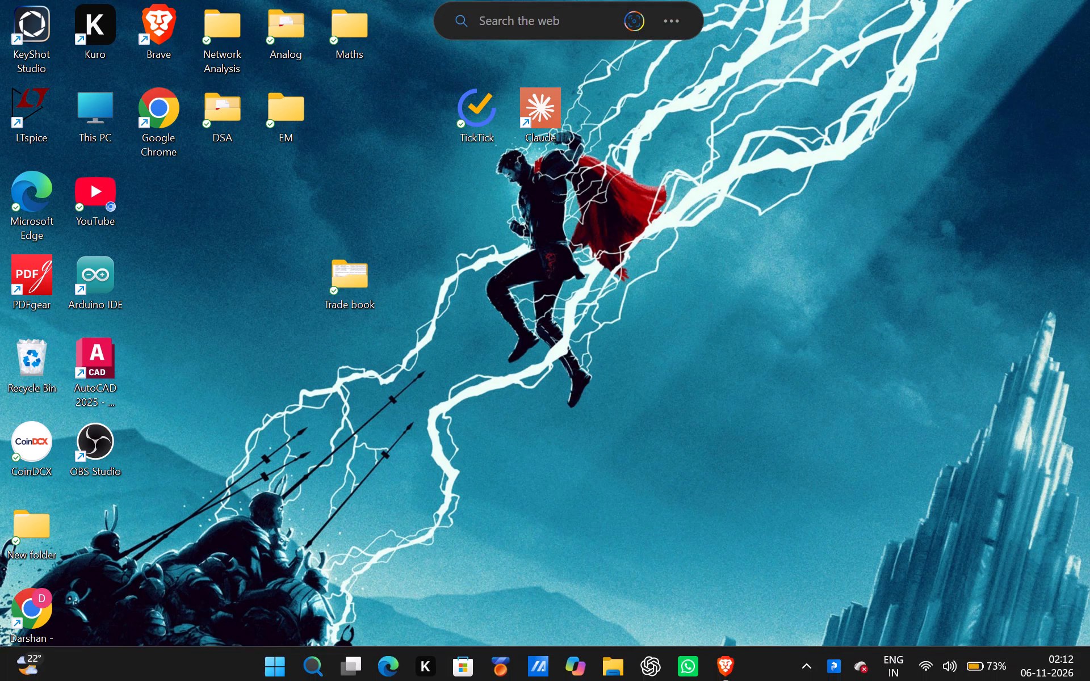
# Open the system search from the desktop.
pyautogui.click(329, 658)
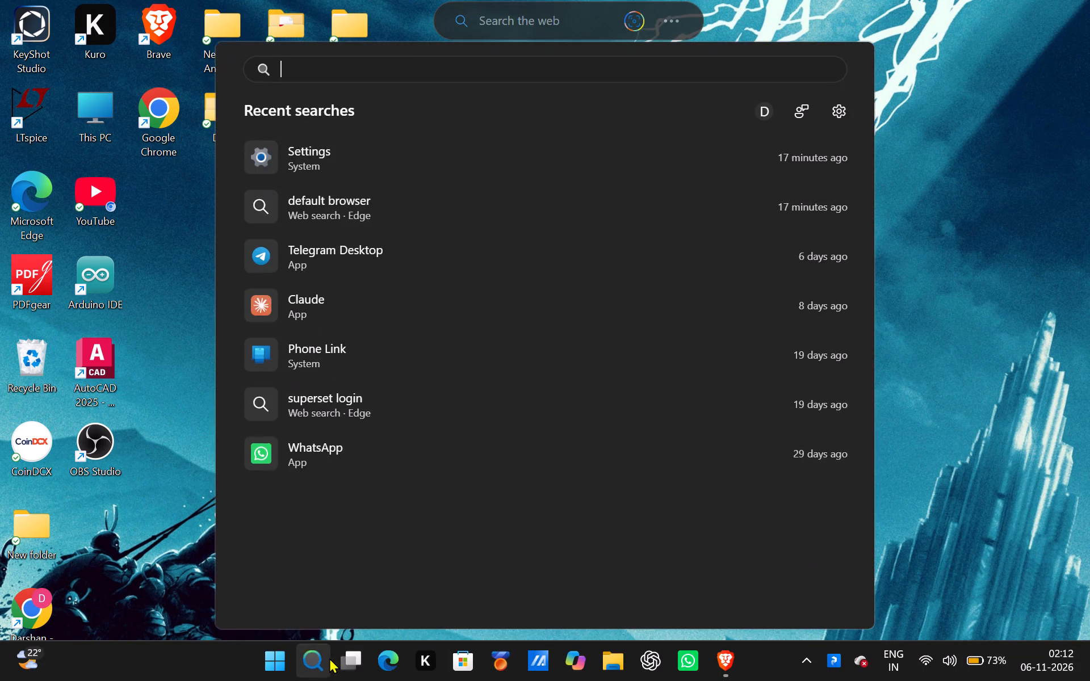